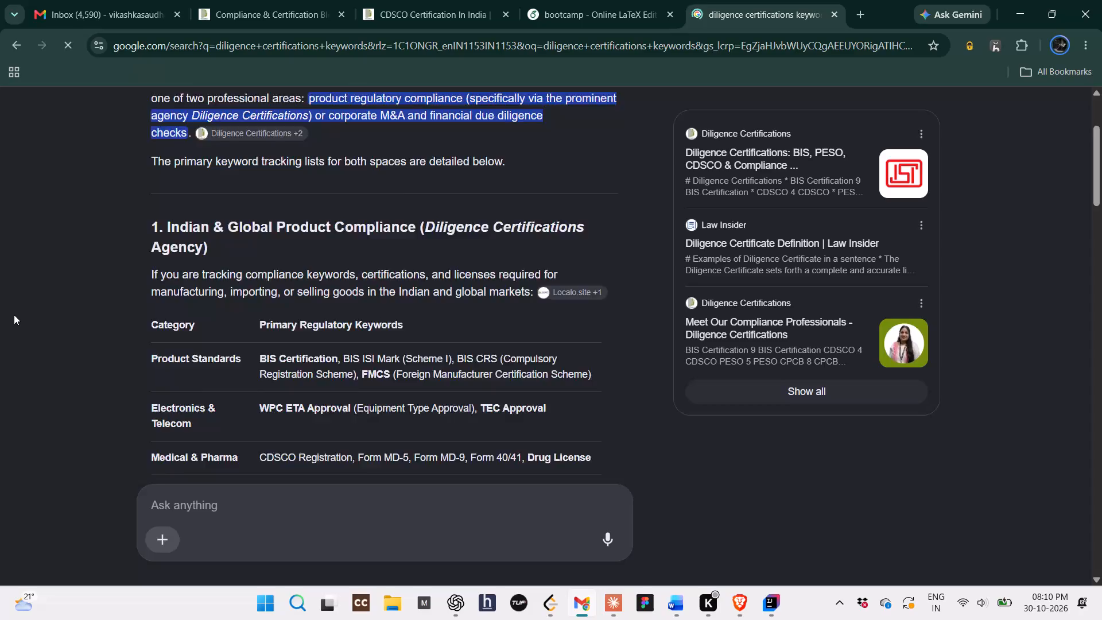
# Read through the regulatory keyword lists in the search answer on Diligence Certifications keywords.
pyautogui.press('Down')
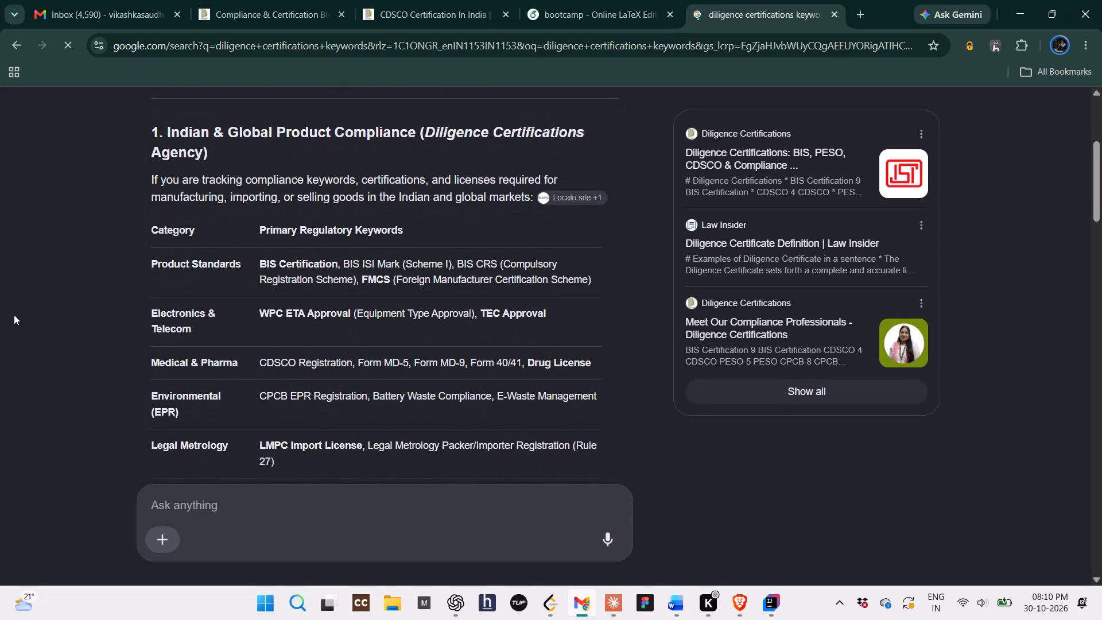
pyautogui.press('Down')
pyautogui.press('Down')
pyautogui.press('Down')
pyautogui.press('Down')
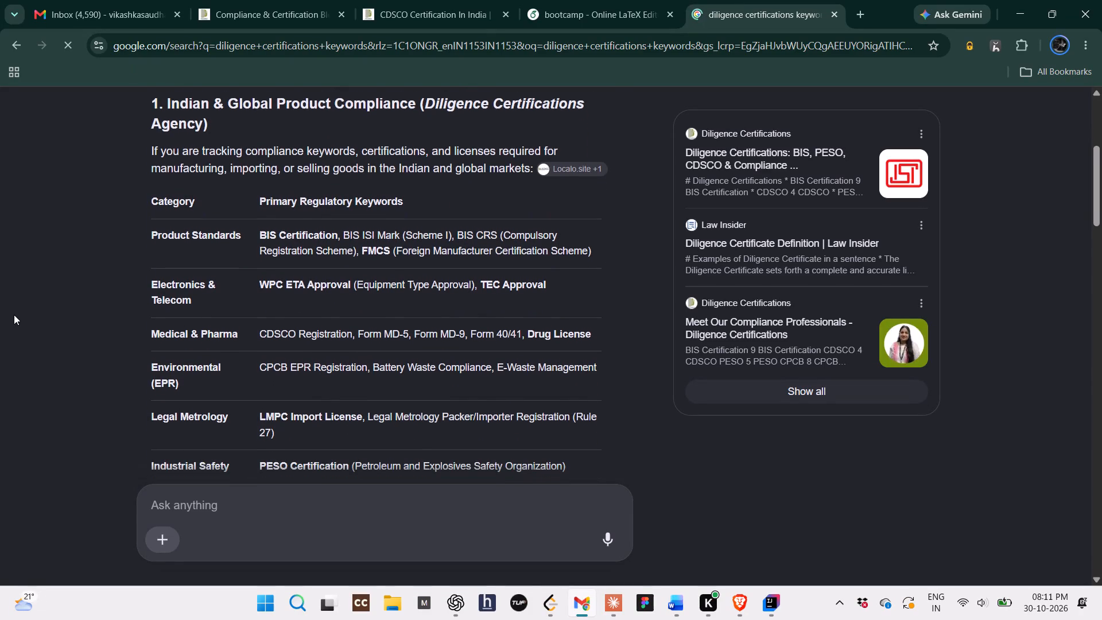
pyautogui.press('Down')
pyautogui.press('Down')
pyautogui.press('Down')
pyautogui.press('Down')
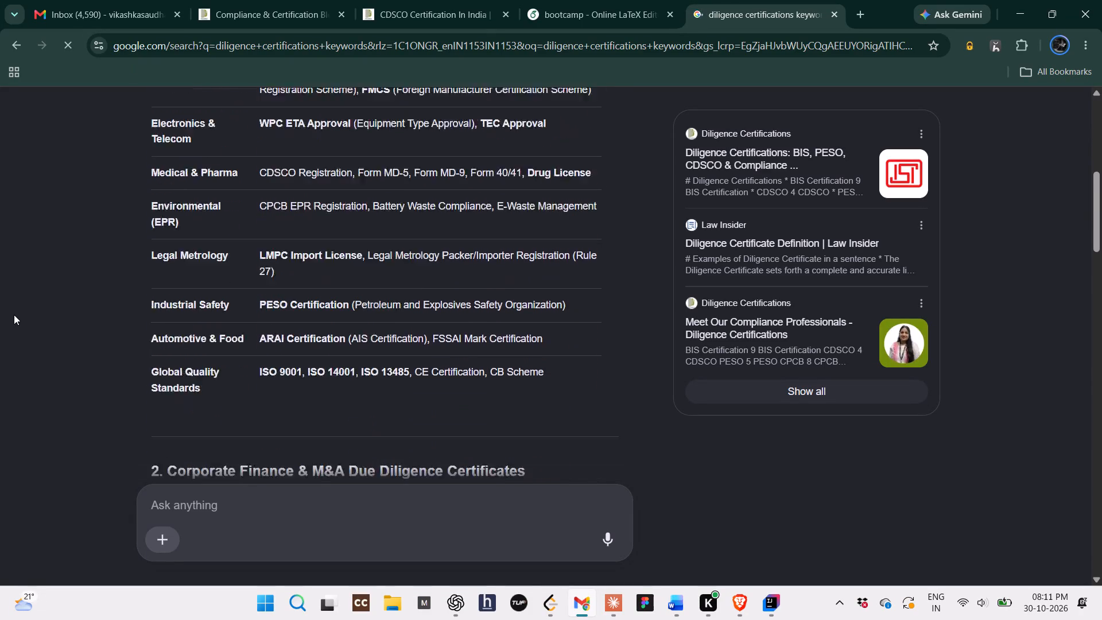
pyautogui.press('Down')
pyautogui.press('Down')
pyautogui.press('Down')
pyautogui.press('Down')
pyautogui.press('Down')
pyautogui.press('Down')
pyautogui.press('Down')
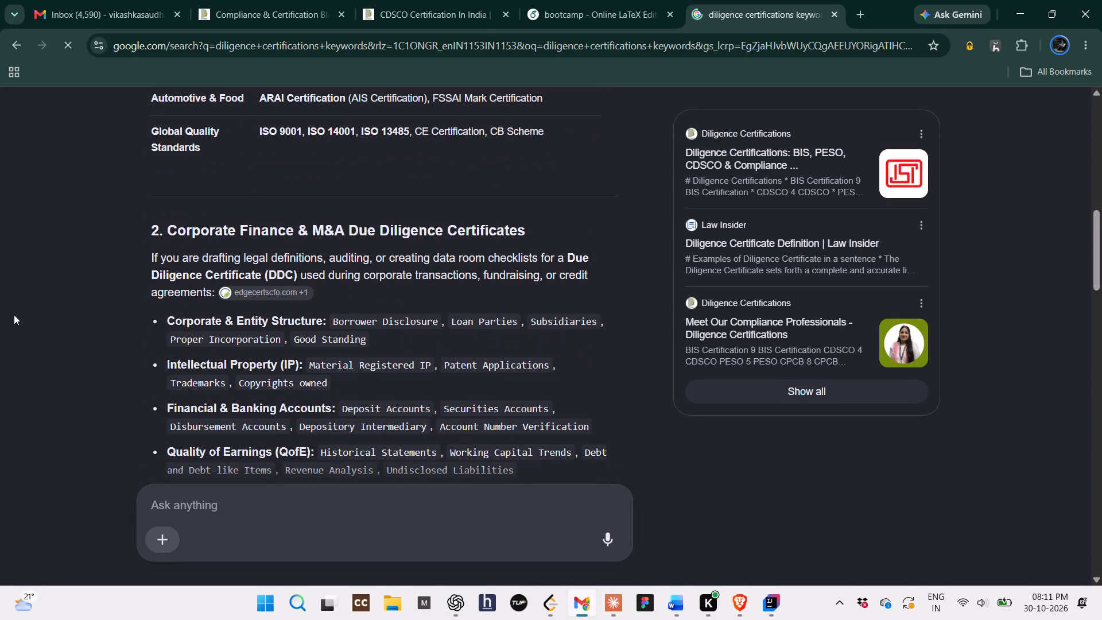
# In the Overleaf résumé, fill the empty third bold keyword of the first SEO Intern bullet with FSSAI and recompile.
pyautogui.click(556, 15)
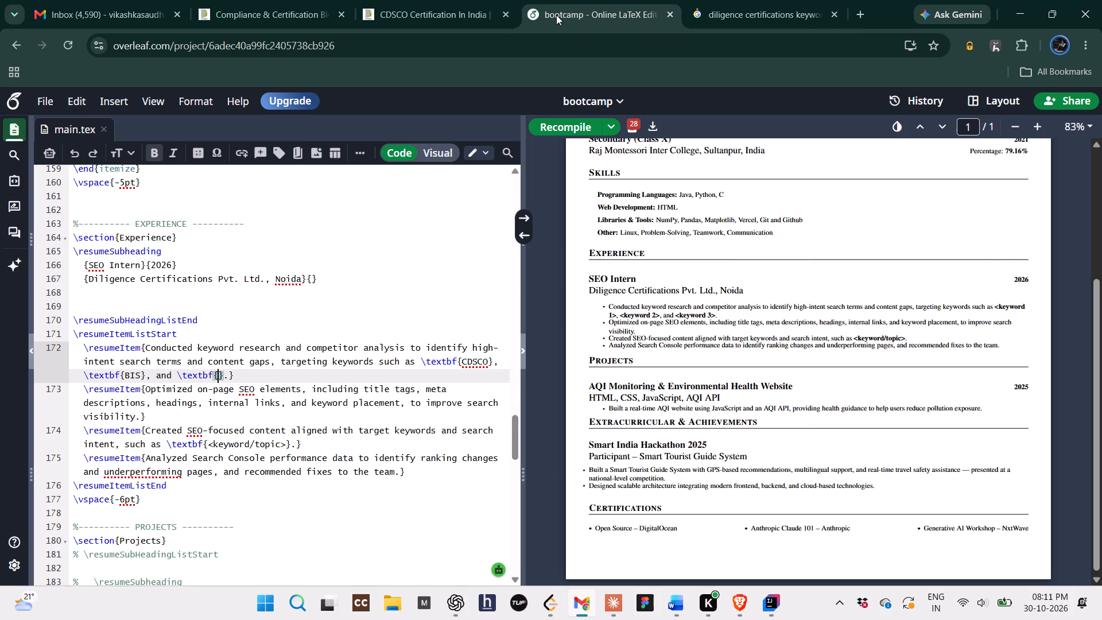
pyautogui.hotkey('shift', 'd')
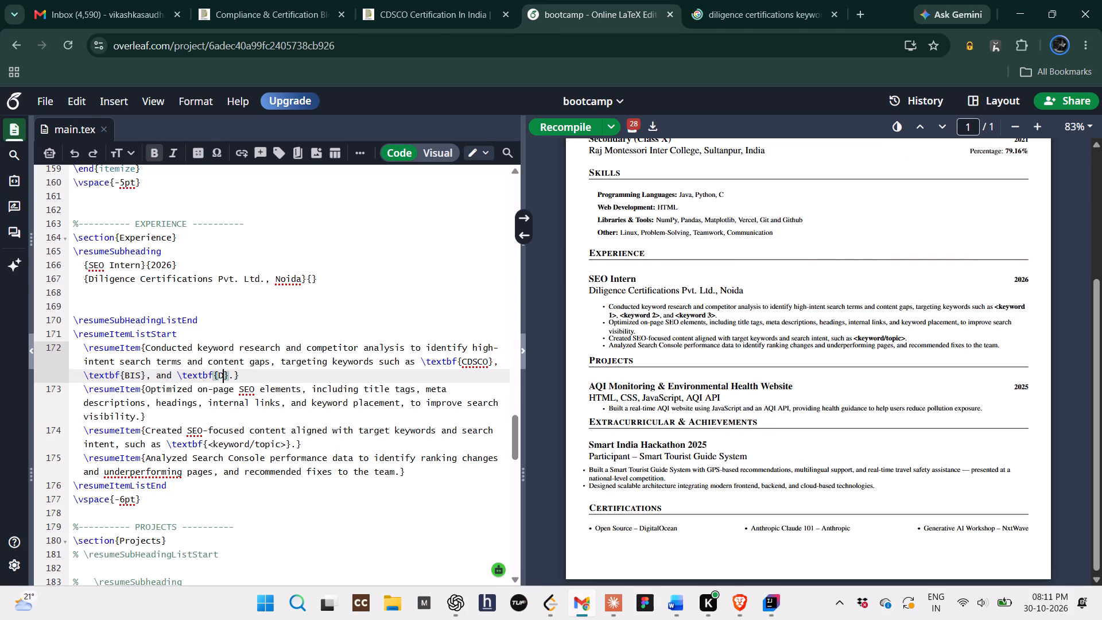
pyautogui.press('BackSpace')
pyautogui.write('FSSAI')
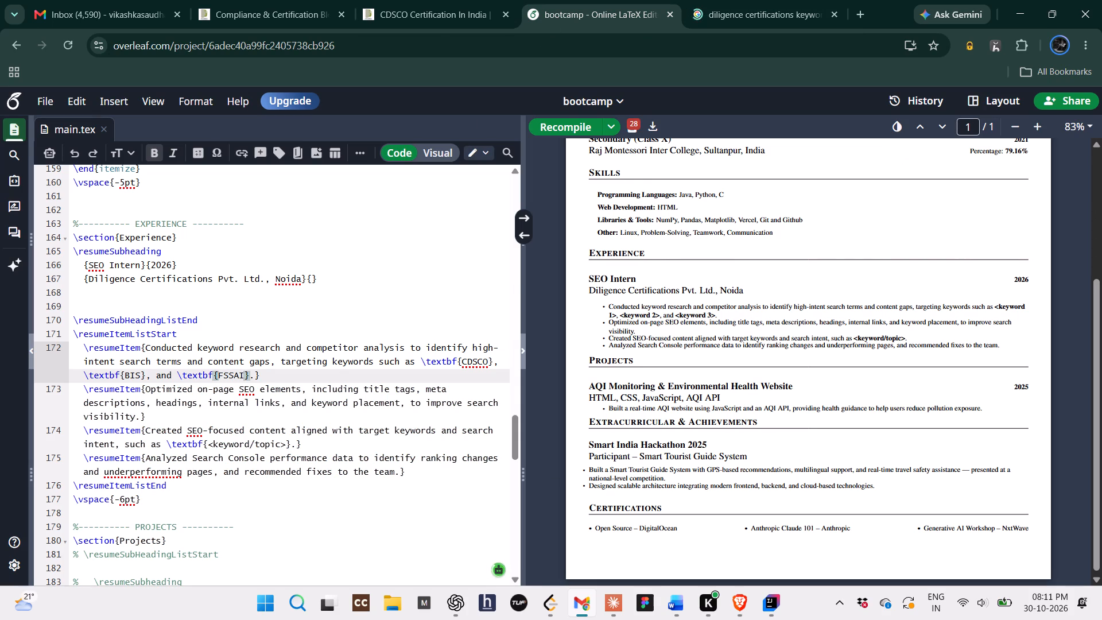
pyautogui.click(563, 123)
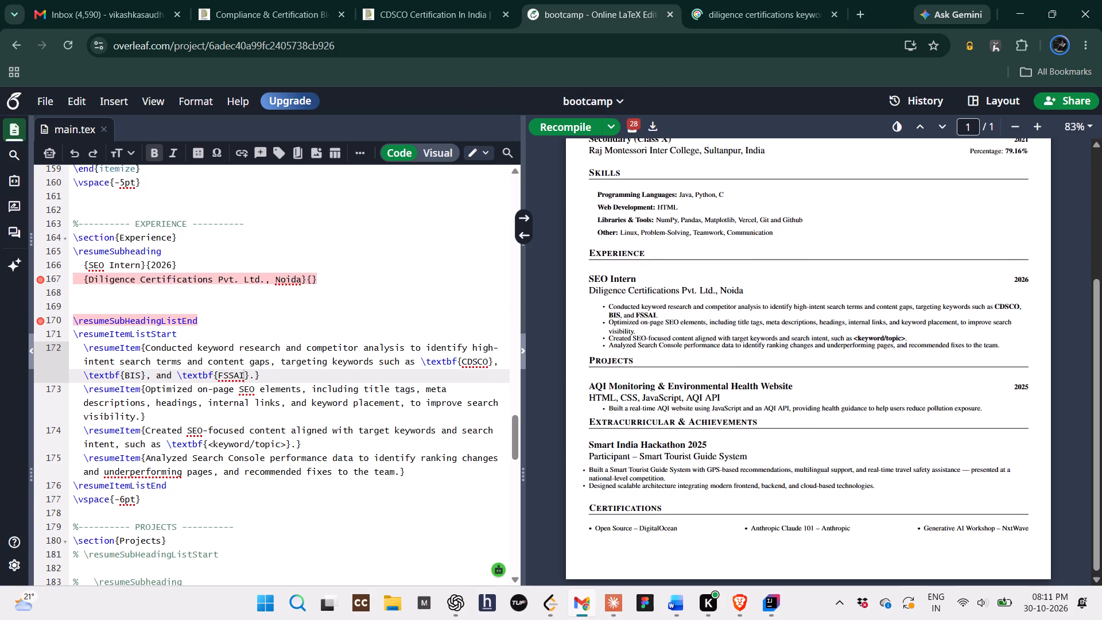
# Add a space before the bold CDSCO keyword in the first SEO Intern bullet and recompile the résumé.
pyautogui.click(421, 363)
pyautogui.press('space')
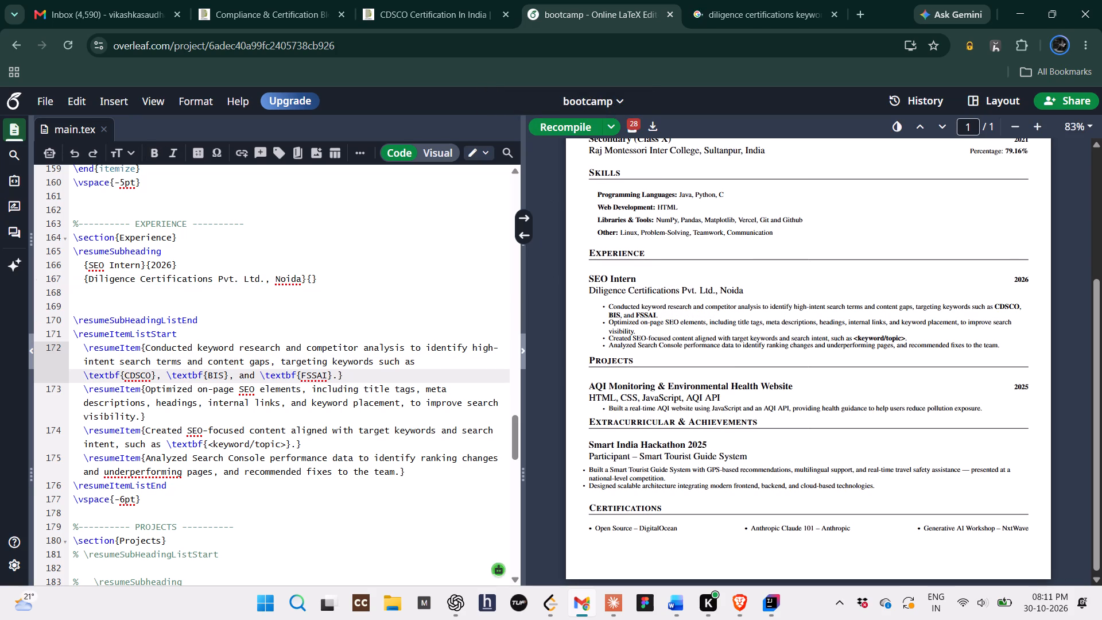
pyautogui.click(566, 133)
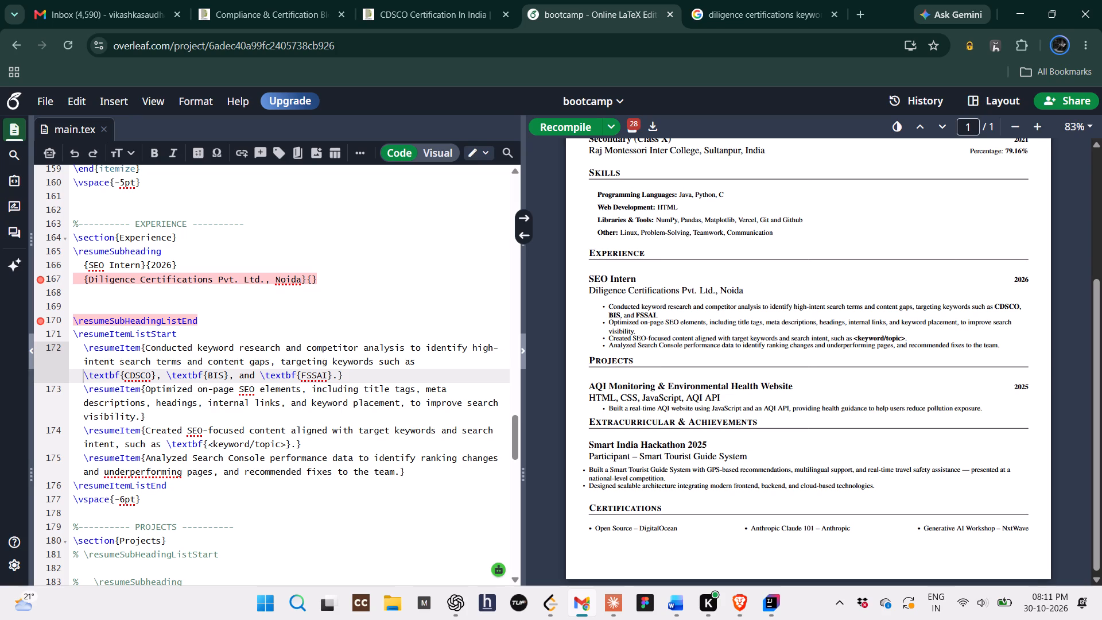
# Review the compiled résumé preview from the header and summary down to the certifications section.
pyautogui.moveTo(1097, 311); pyautogui.dragTo(1090, 212)
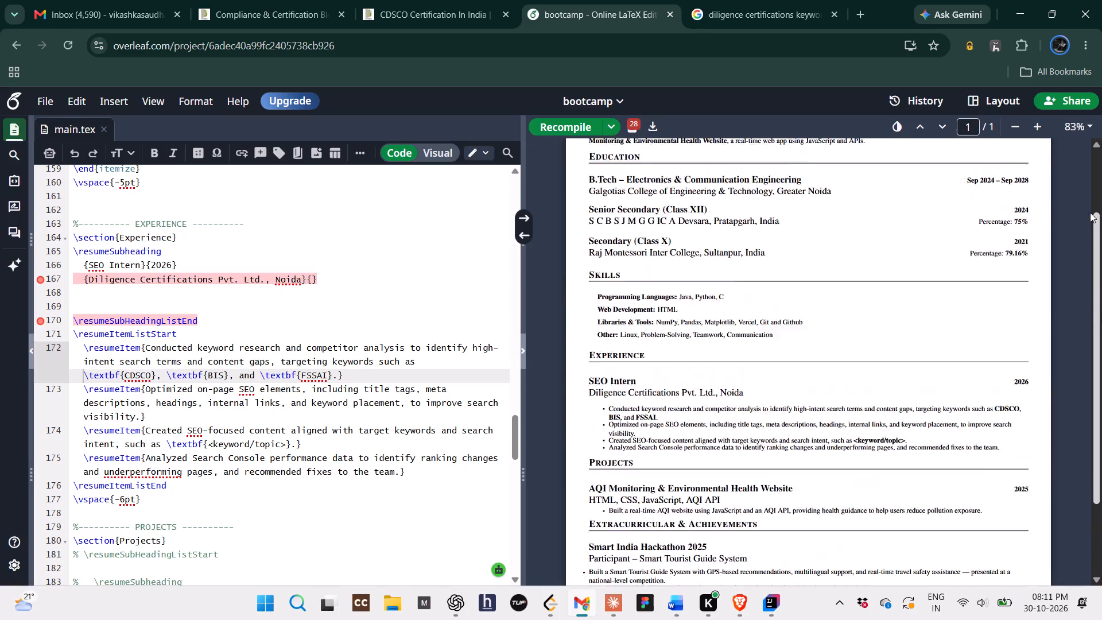
pyautogui.moveTo(1090, 212); pyautogui.dragTo(1090, 200)
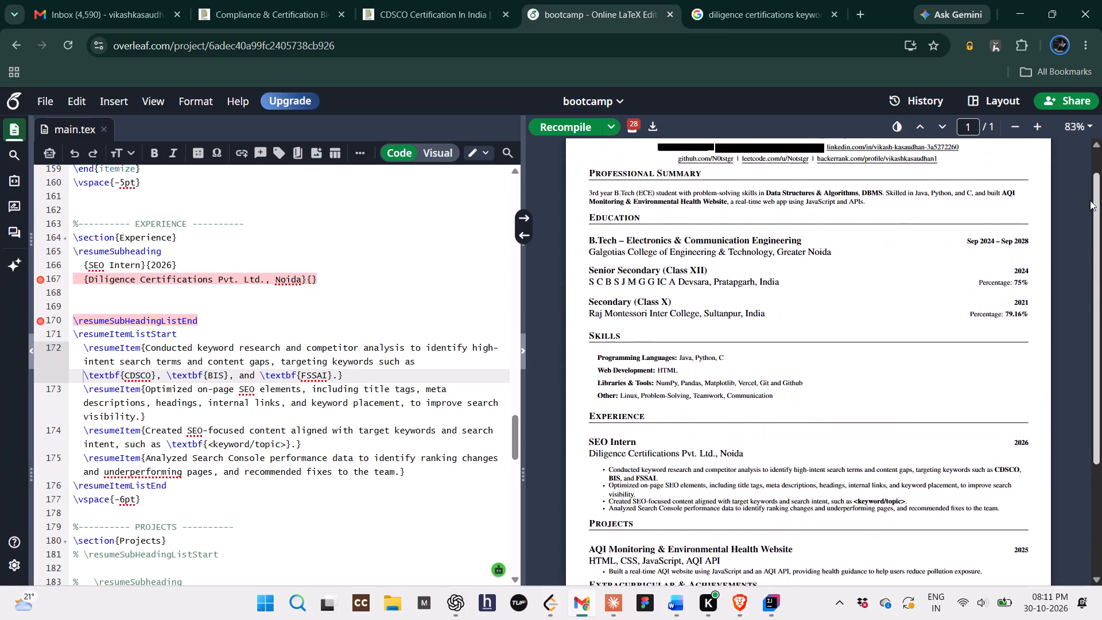
pyautogui.moveTo(1090, 200); pyautogui.dragTo(1076, 168)
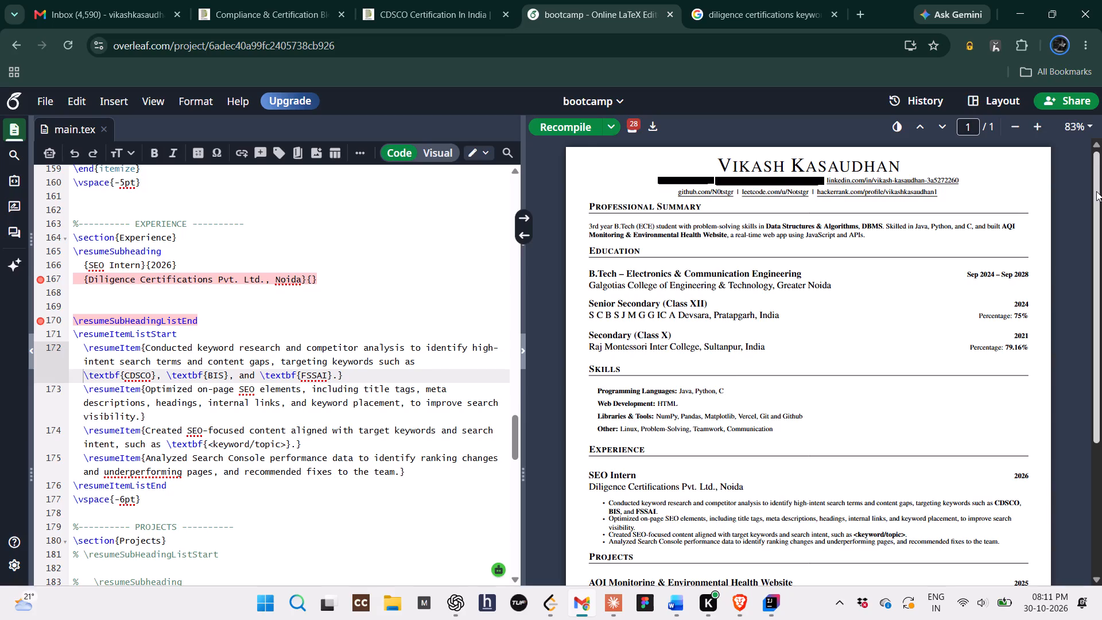
pyautogui.moveTo(1096, 191); pyautogui.dragTo(1101, 225)
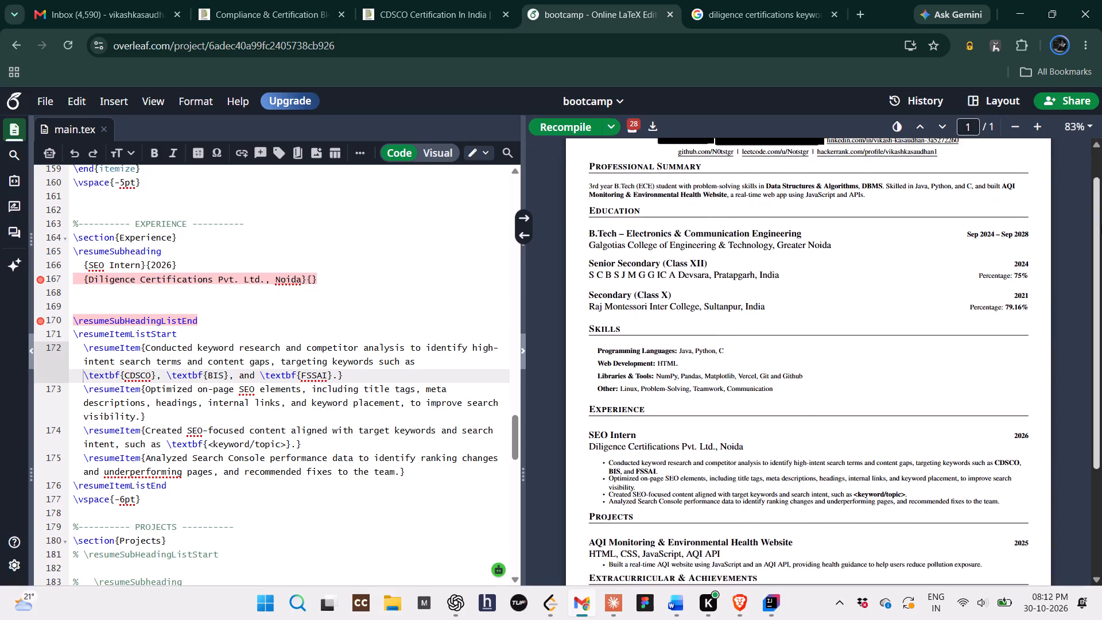
pyautogui.moveTo(1101, 225); pyautogui.dragTo(1101, 342)
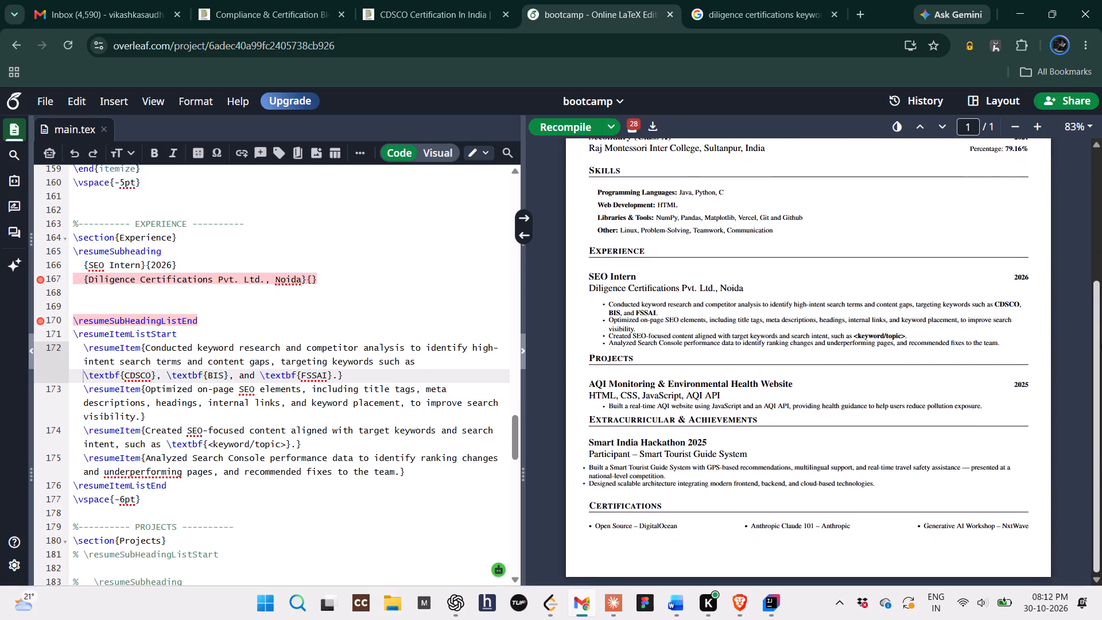
pyautogui.moveTo(1101, 342); pyautogui.dragTo(1101, 344)
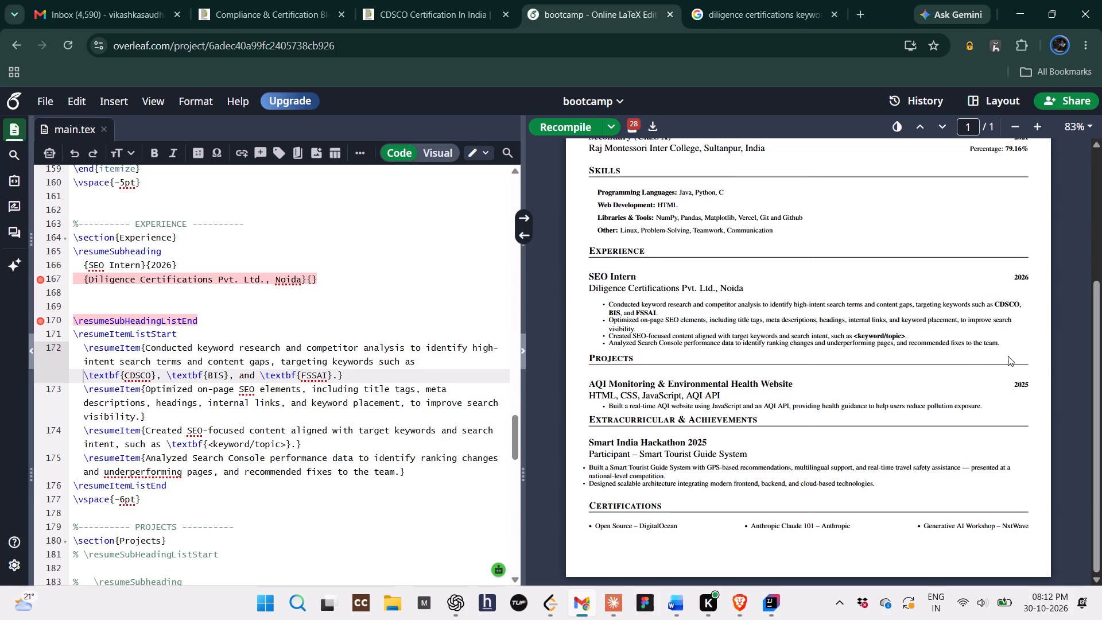
pyautogui.moveTo(1093, 366); pyautogui.dragTo(1101, 334)
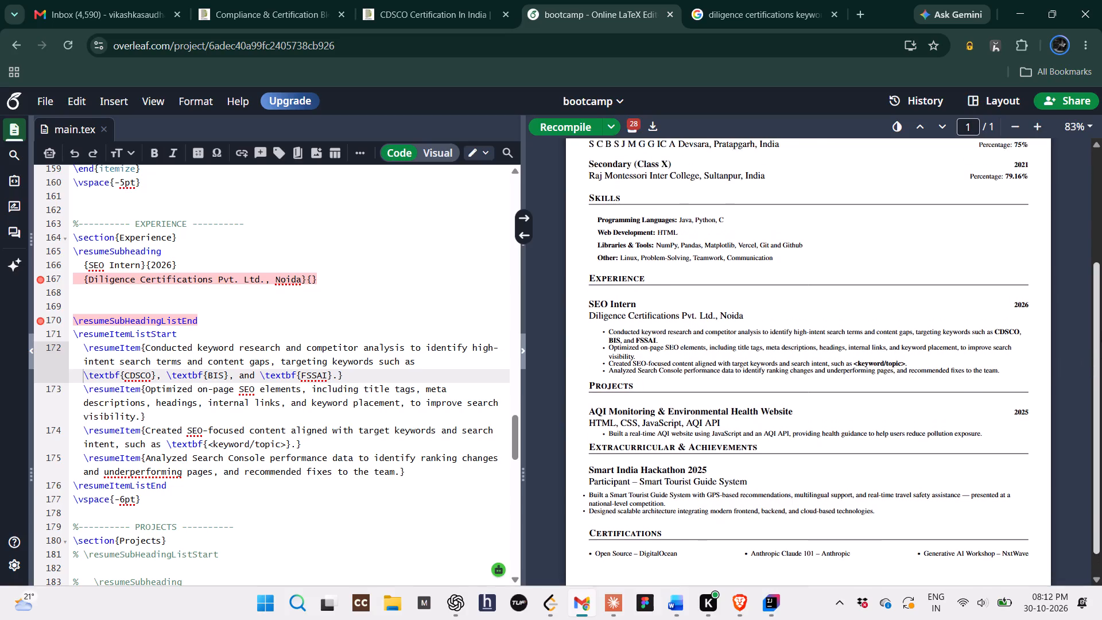
pyautogui.moveTo(1101, 334); pyautogui.dragTo(1085, 193)
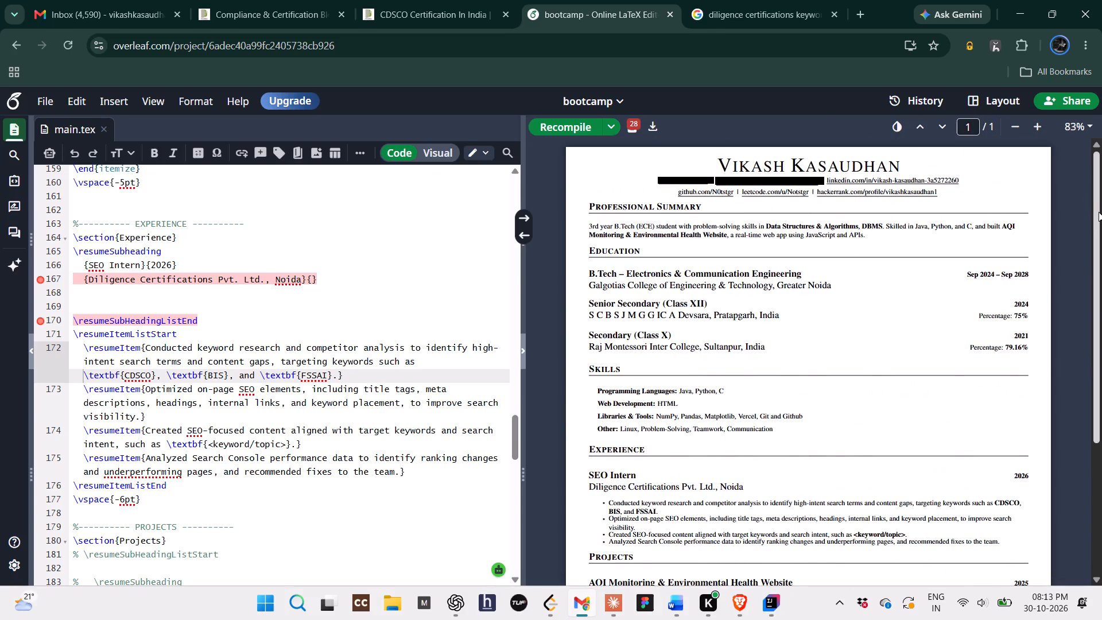
pyautogui.moveTo(1099, 212); pyautogui.dragTo(1101, 342)
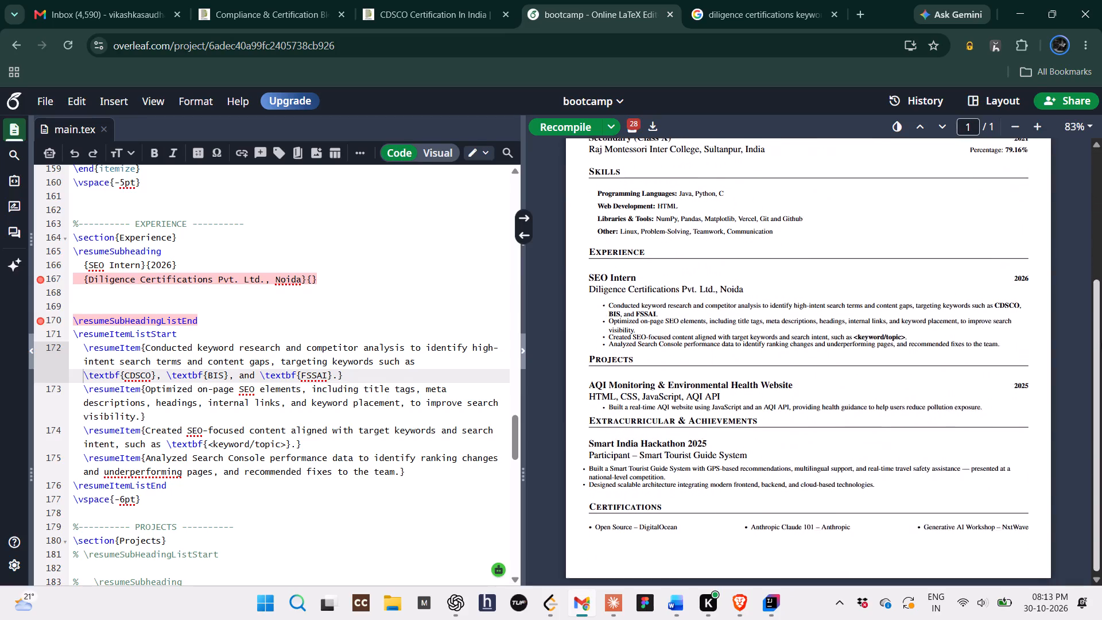
pyautogui.moveTo(1101, 342); pyautogui.dragTo(1101, 355)
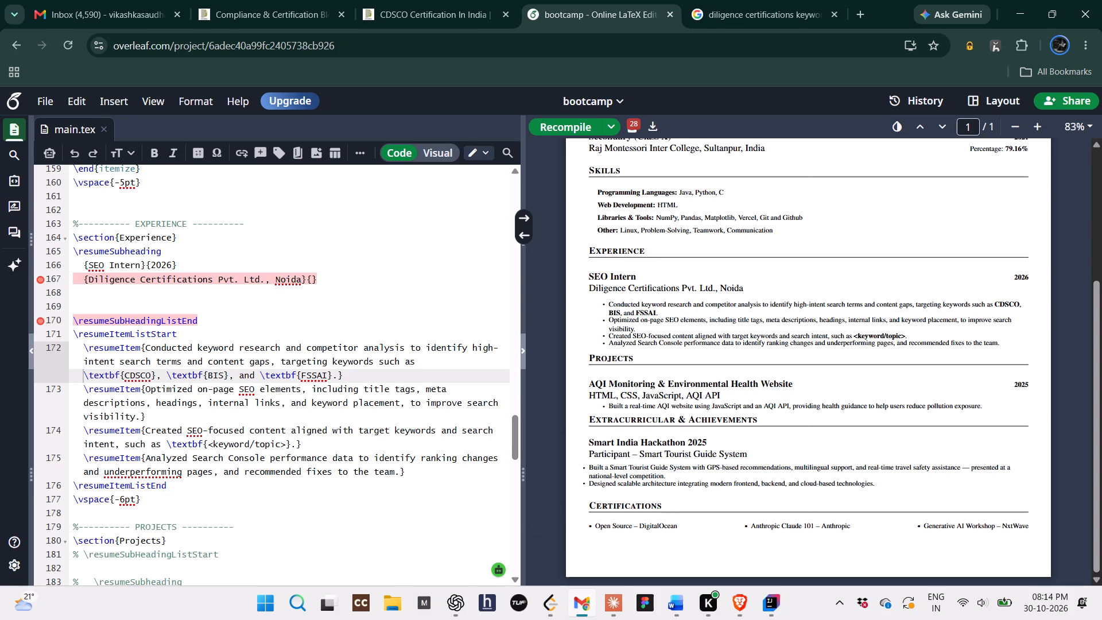
pyautogui.moveTo(304, 443); pyautogui.dragTo(72, 433)
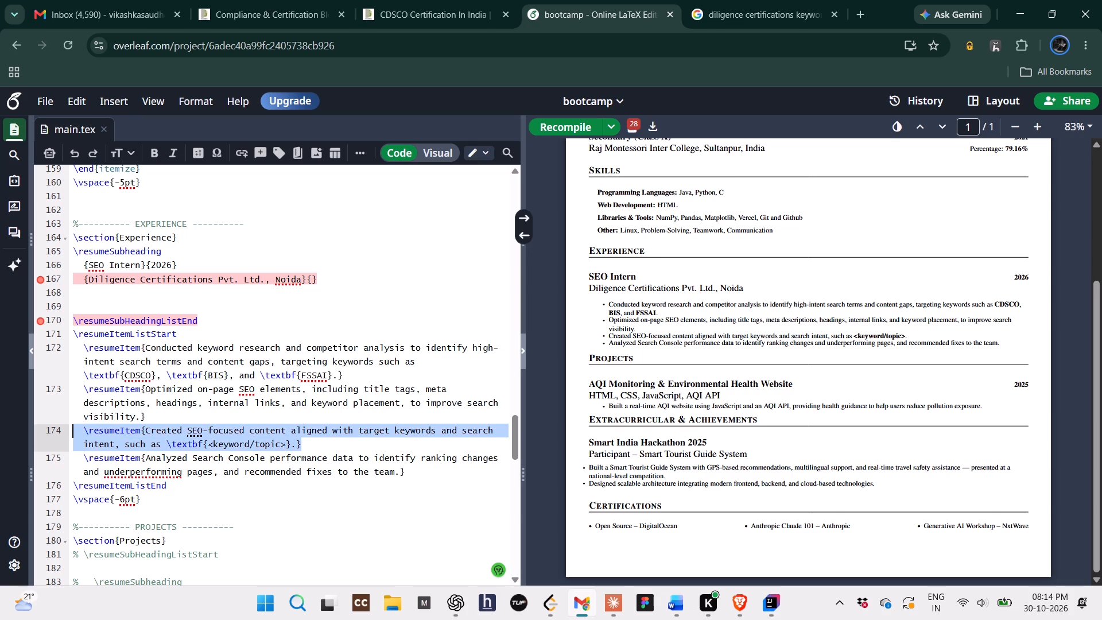
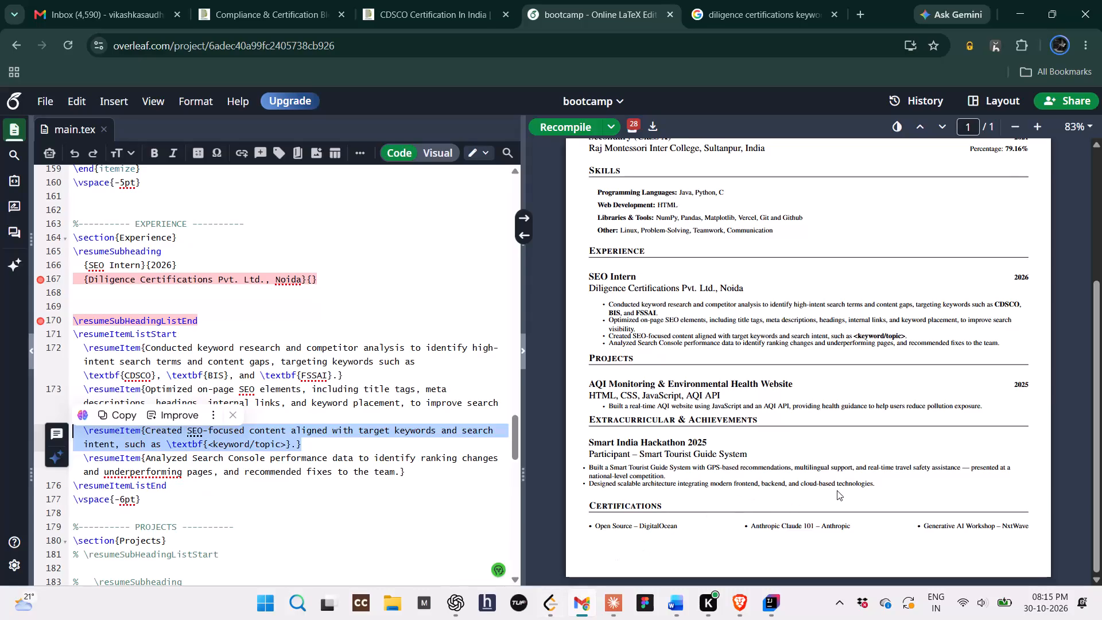
# Review the full compiled résumé preview, from the header through the SEO Intern experience bullets to the certifications section.
pyautogui.moveTo(1099, 362); pyautogui.dragTo(1097, 218)
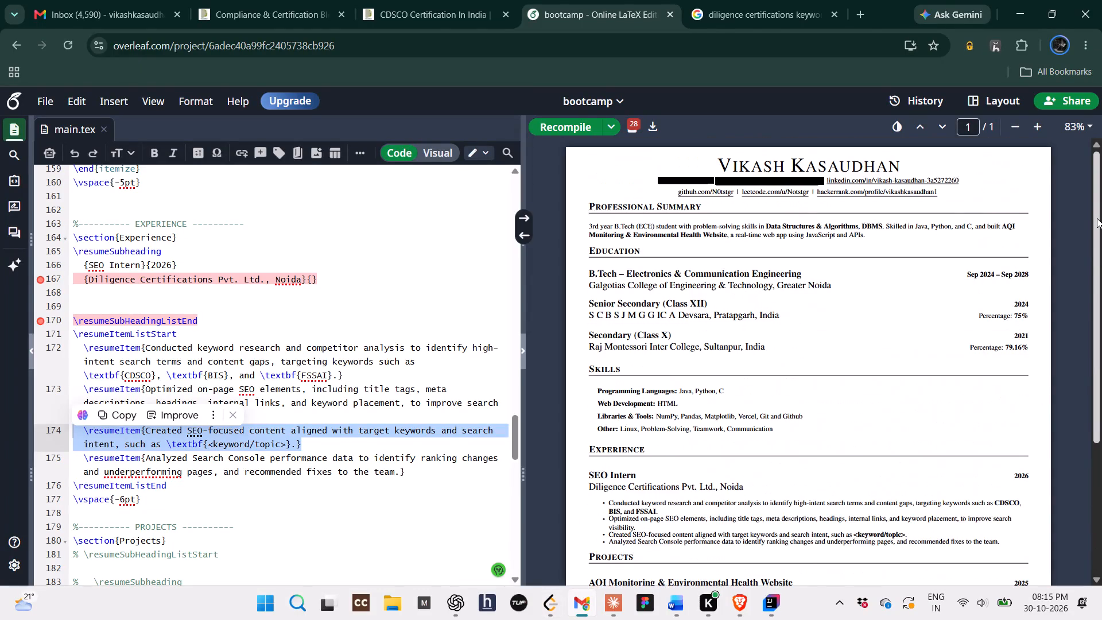
pyautogui.moveTo(1097, 218); pyautogui.dragTo(1096, 222)
pyautogui.moveTo(1096, 222); pyautogui.dragTo(1099, 392)
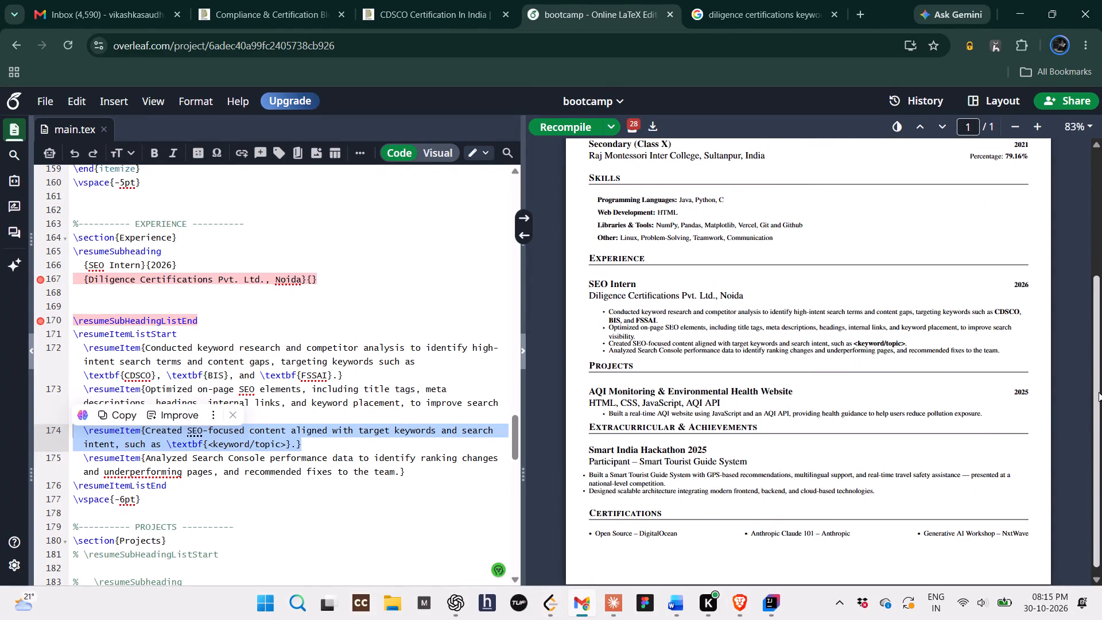
pyautogui.moveTo(1099, 392); pyautogui.dragTo(1061, 237)
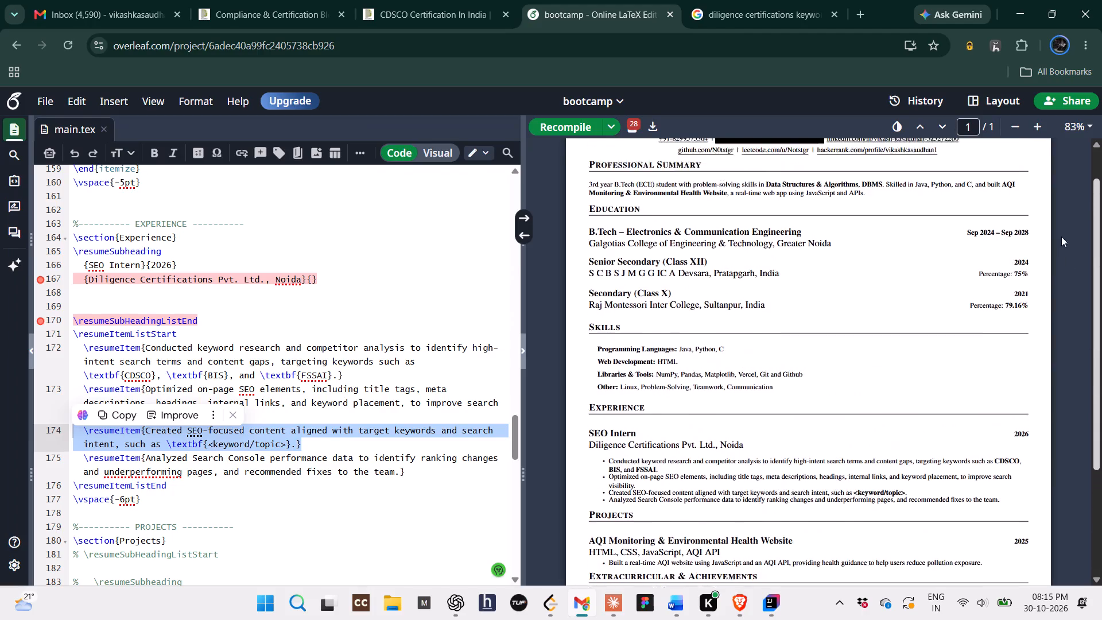
pyautogui.moveTo(1061, 237); pyautogui.dragTo(1082, 381)
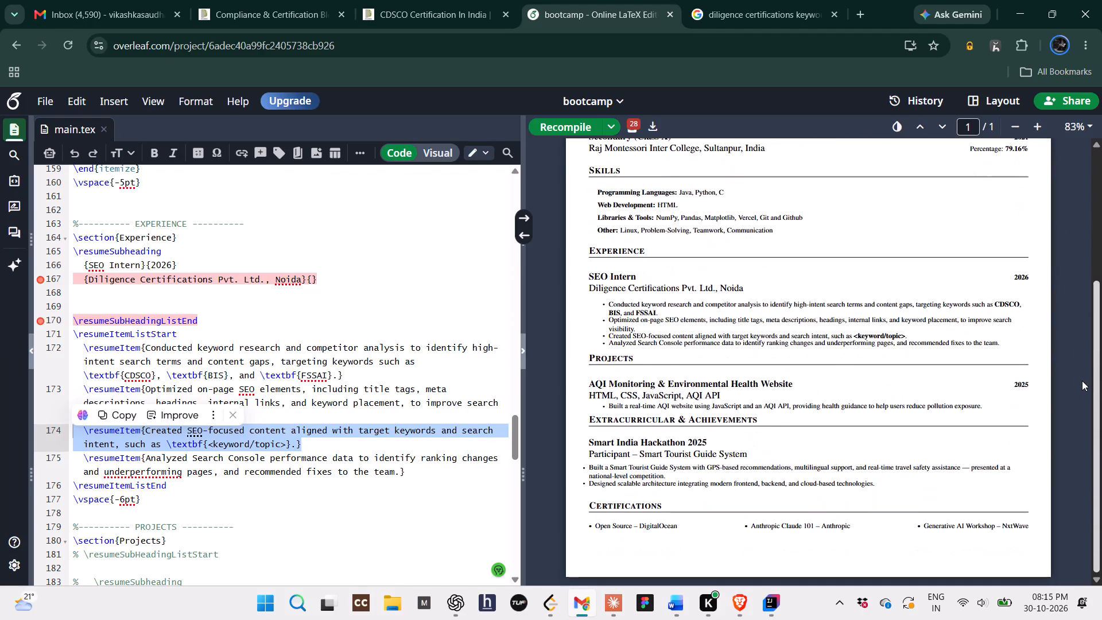
pyautogui.moveTo(1082, 381); pyautogui.dragTo(1083, 386)
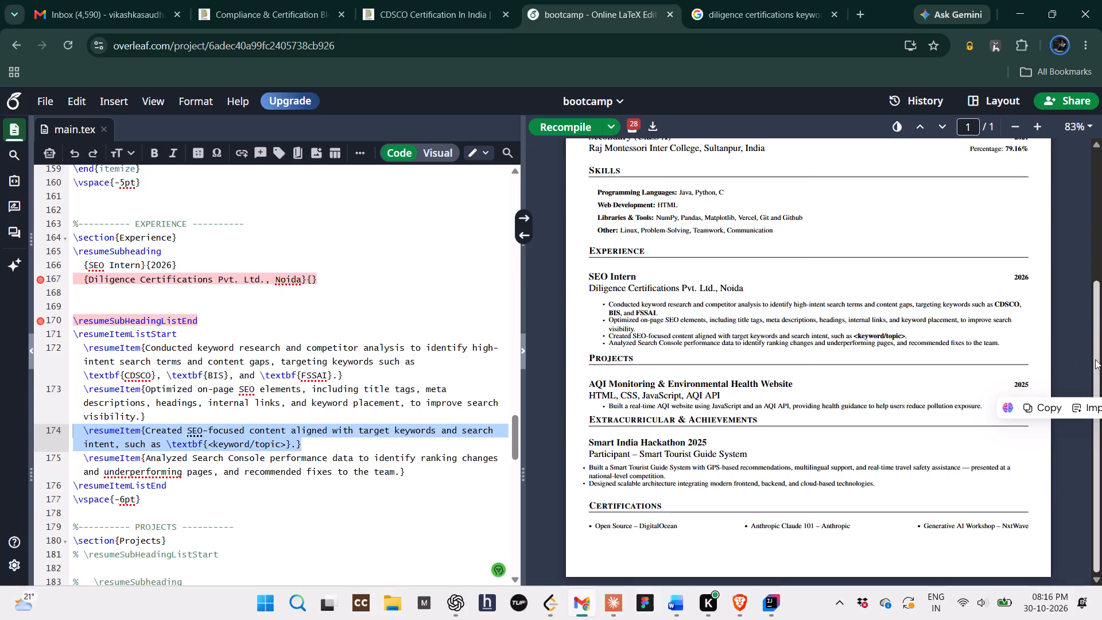
pyautogui.moveTo(1096, 359); pyautogui.dragTo(1080, 228)
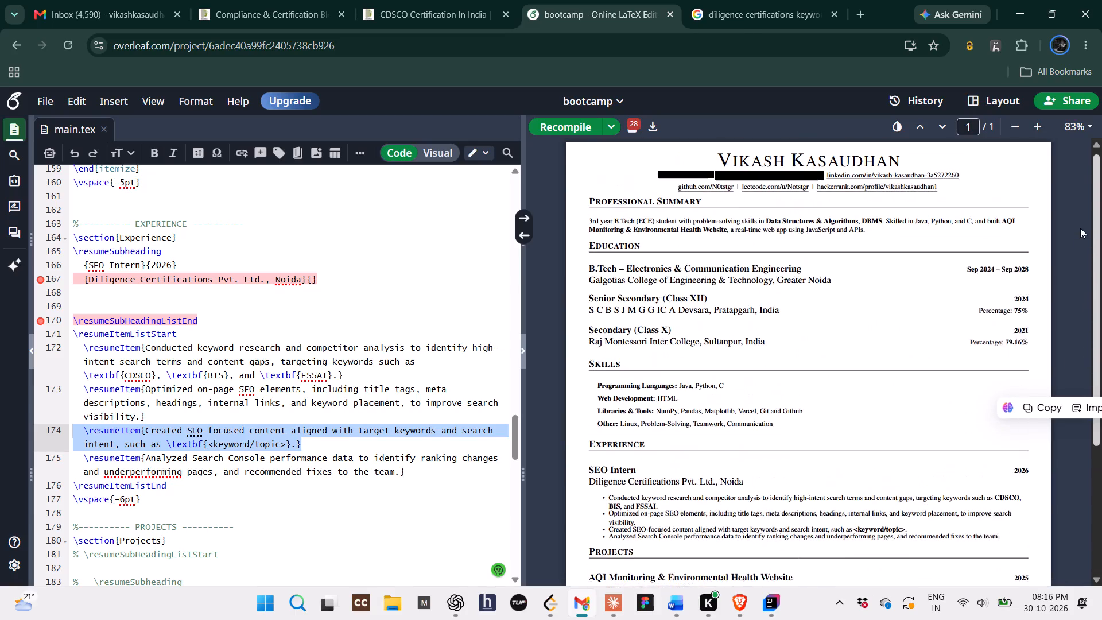
pyautogui.moveTo(1080, 228); pyautogui.dragTo(1101, 400)
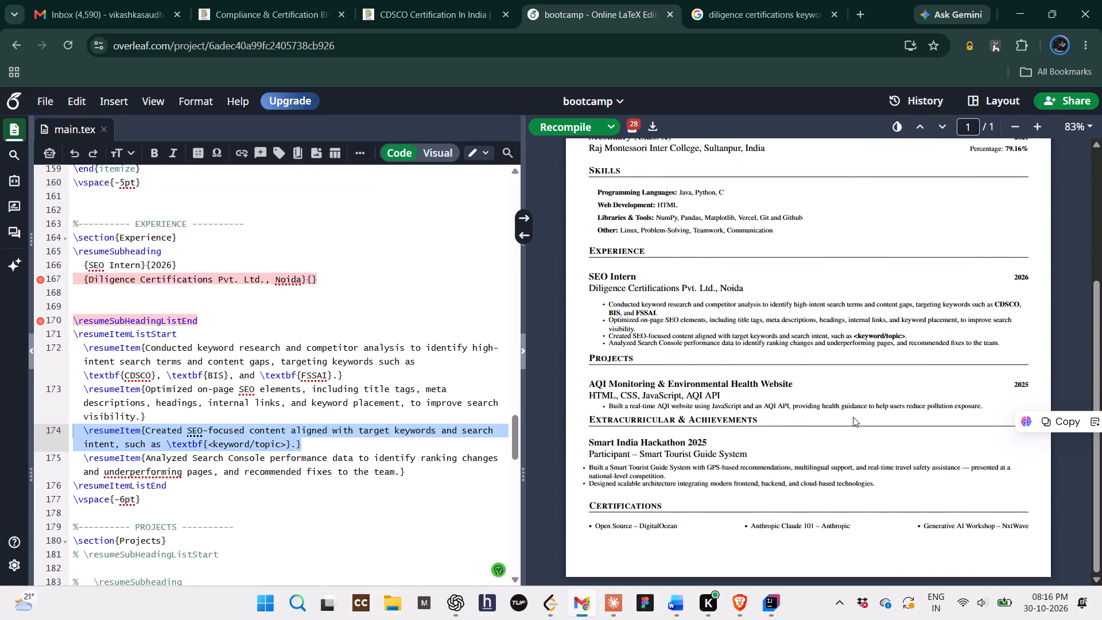
pyautogui.click(995, 451)
pyautogui.moveTo(1099, 444); pyautogui.dragTo(1074, 274)
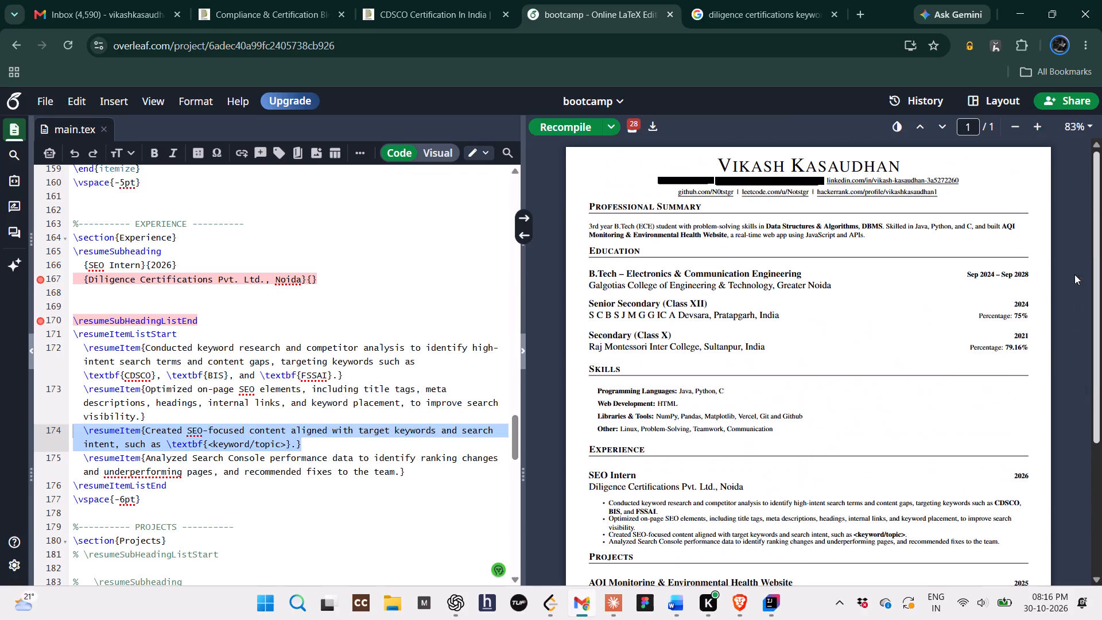
pyautogui.moveTo(1074, 274); pyautogui.dragTo(1100, 459)
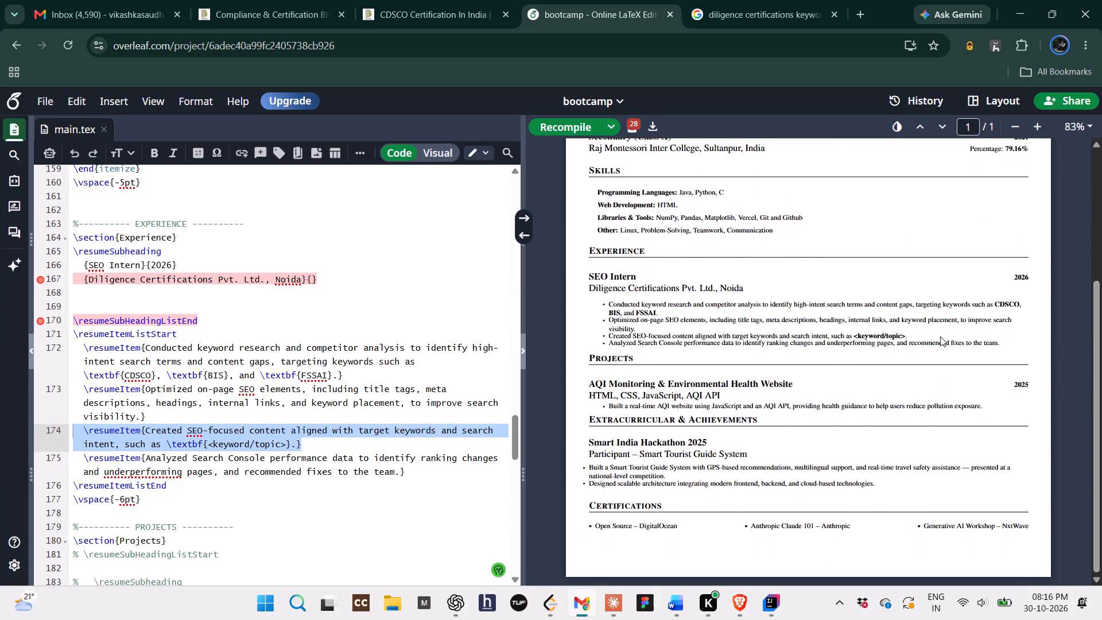
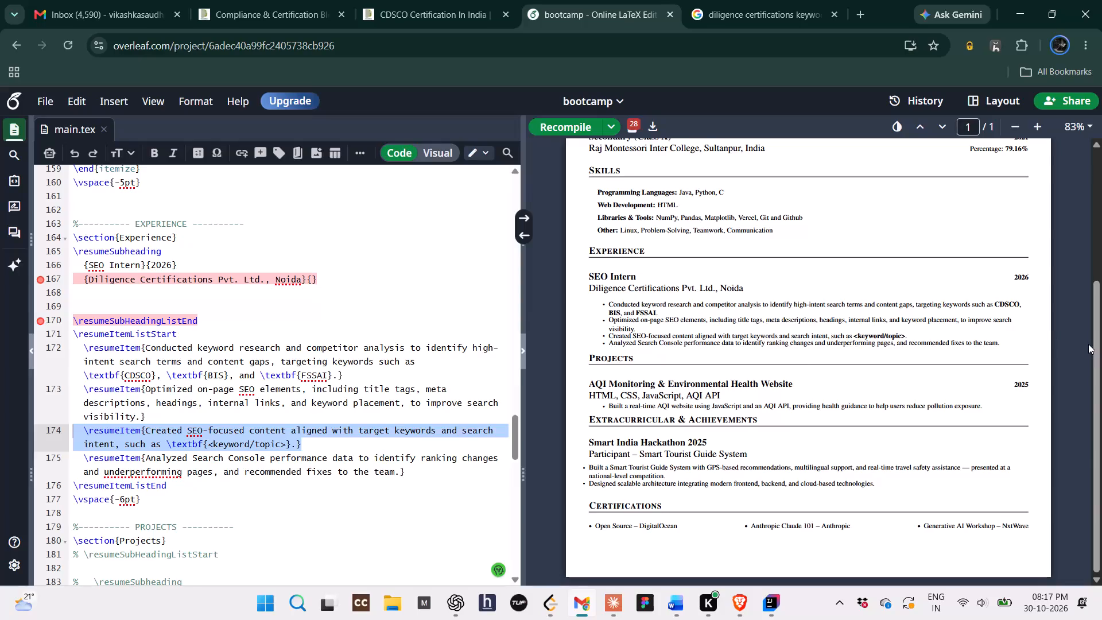
# Review the compiled résumé preview again, from the header down through the SEO Intern experience, projects and certifications sections.
pyautogui.moveTo(1093, 344); pyautogui.dragTo(1101, 296)
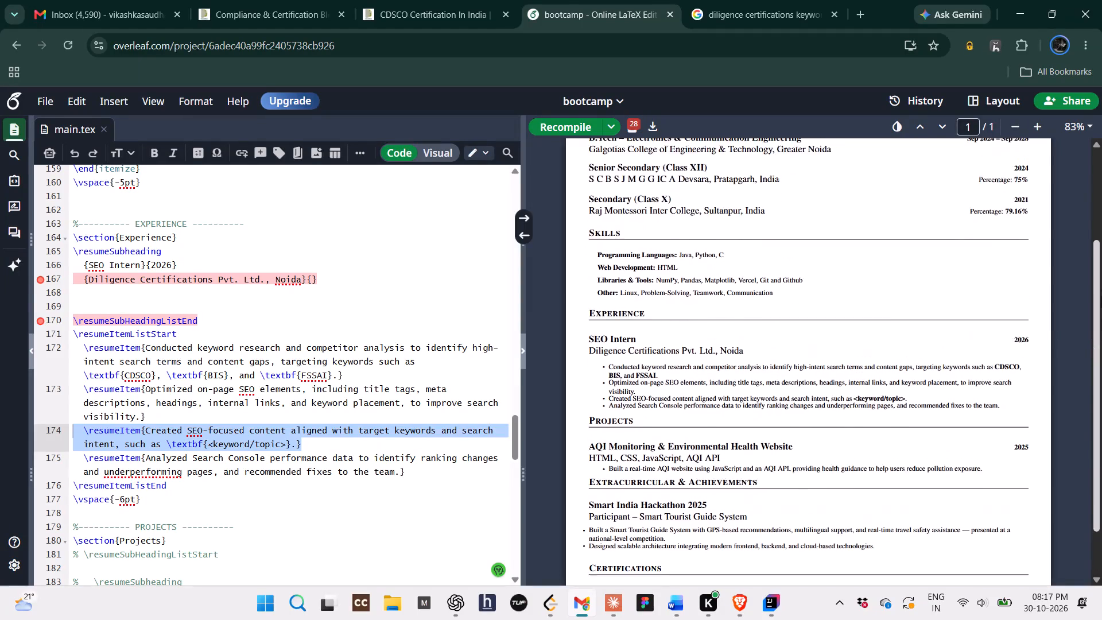
pyautogui.moveTo(1101, 296); pyautogui.dragTo(1094, 214)
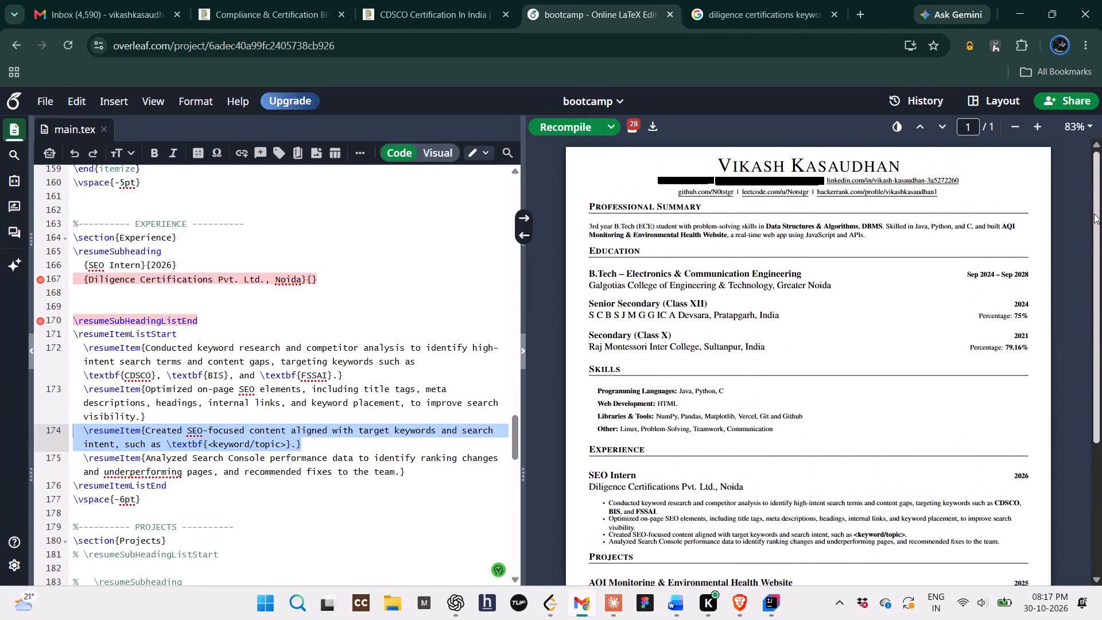
pyautogui.moveTo(1094, 214); pyautogui.dragTo(1092, 218)
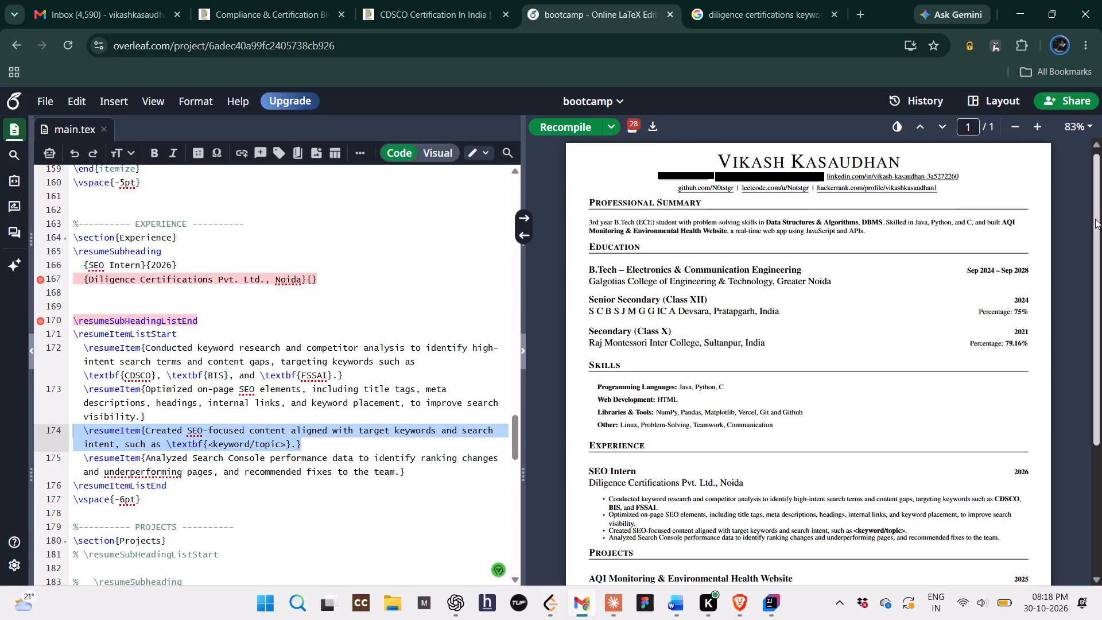
pyautogui.moveTo(1095, 219); pyautogui.dragTo(1101, 300)
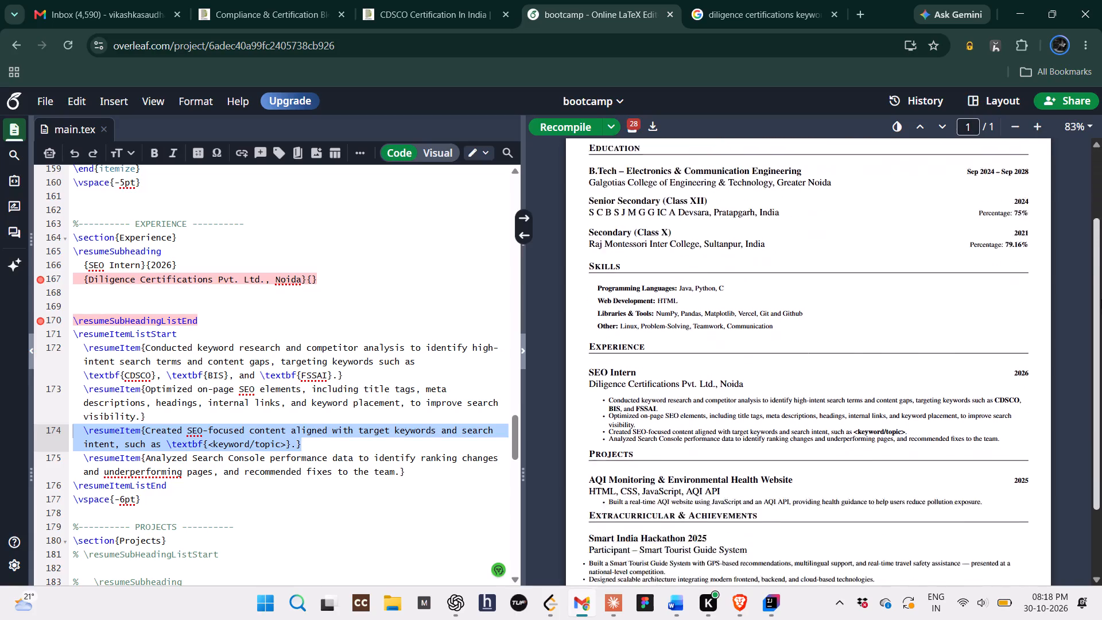
pyautogui.moveTo(1101, 300); pyautogui.dragTo(1089, 199)
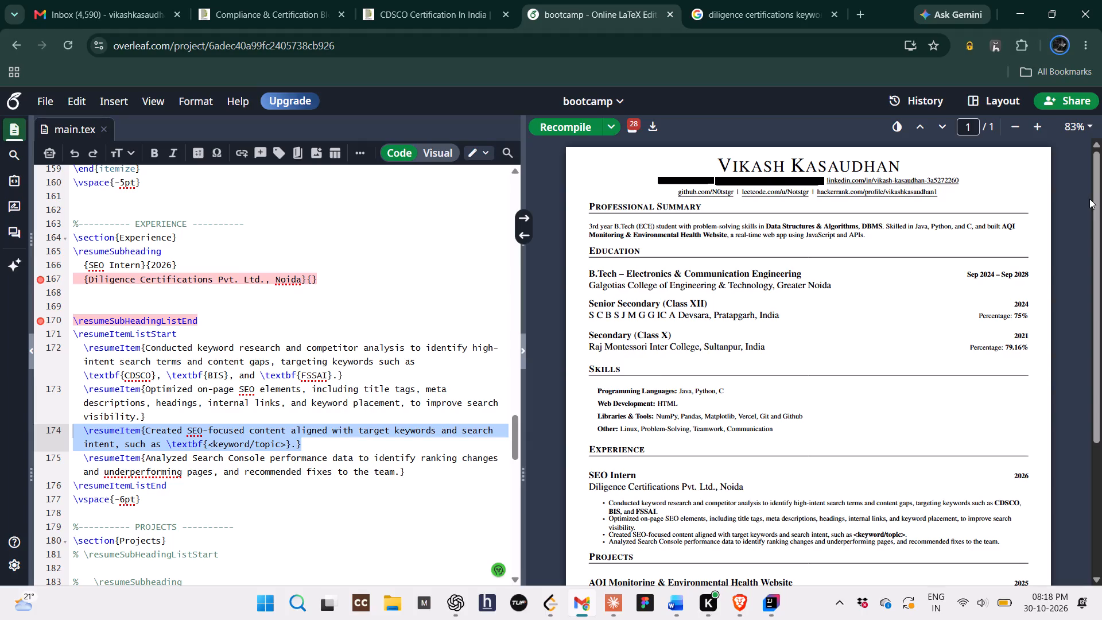
pyautogui.moveTo(1095, 207); pyautogui.dragTo(1101, 284)
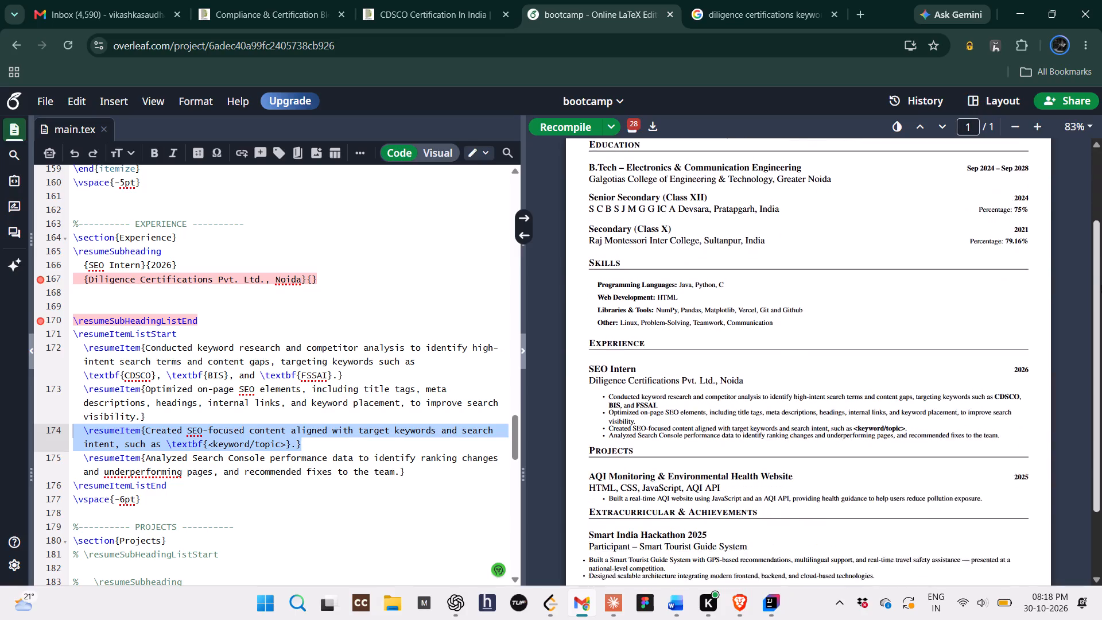
pyautogui.moveTo(1101, 284); pyautogui.dragTo(1101, 300)
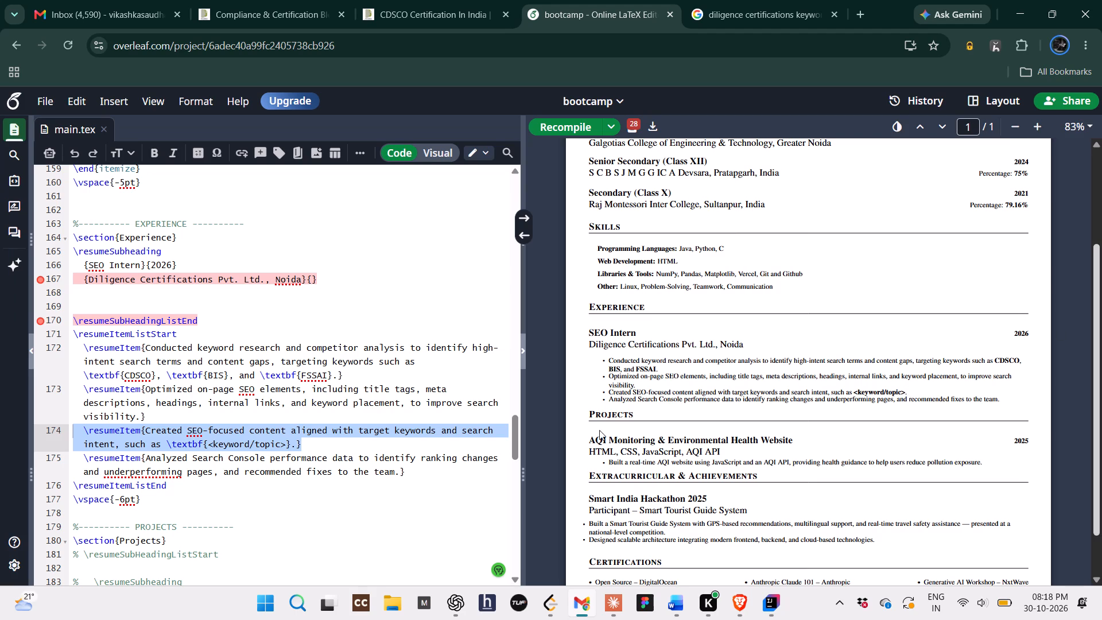
# Replace the bold <keyword/topic> placeholder in the SEO-focused content bullet of the SEO Intern entry with CDSCO.
pyautogui.click(304, 510)
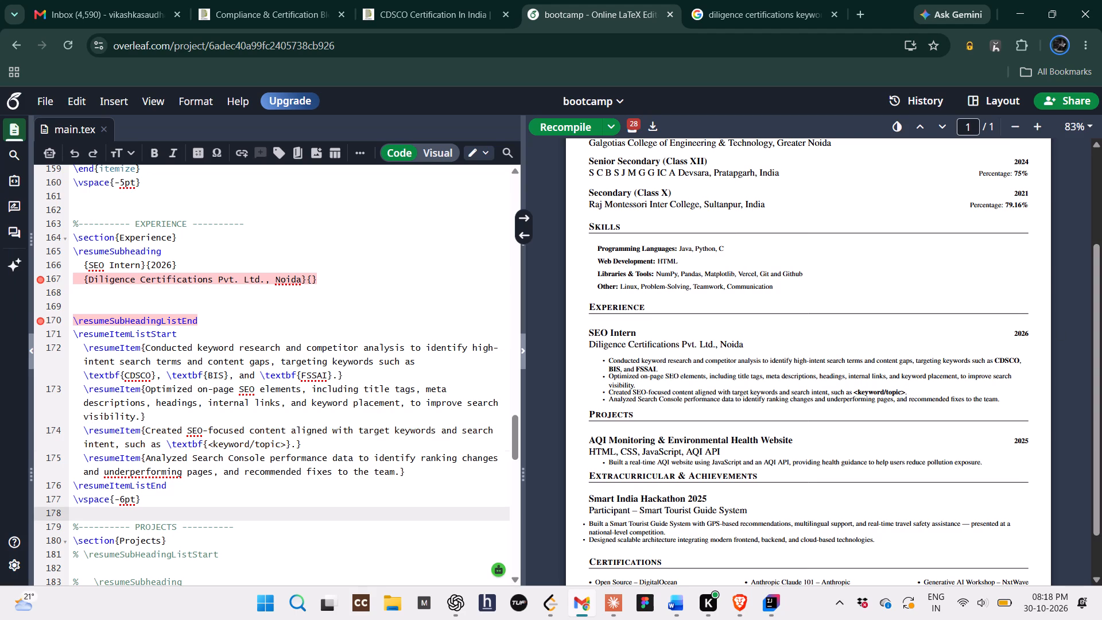
pyautogui.click(290, 445)
pyautogui.click(286, 446)
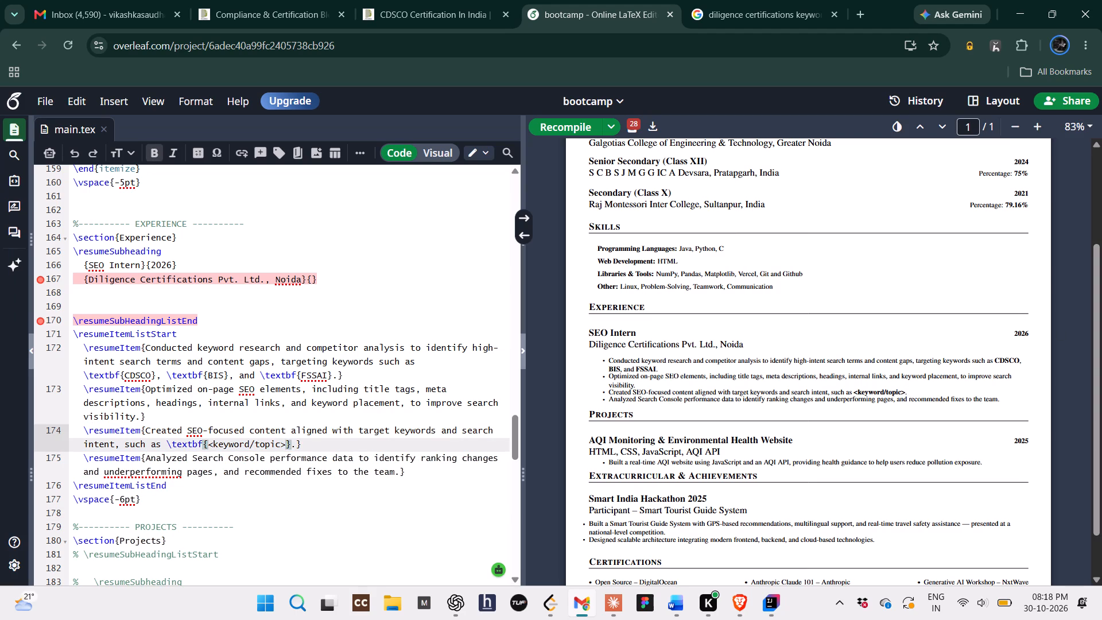
pyautogui.hotkey('ctrl', 'BackSpace')
pyautogui.hotkey('ctrl', 'BackSpace')
pyautogui.hotkey('ctrl', 'BackSpace')
pyautogui.hotkey('ctrl', 'BackSpace')
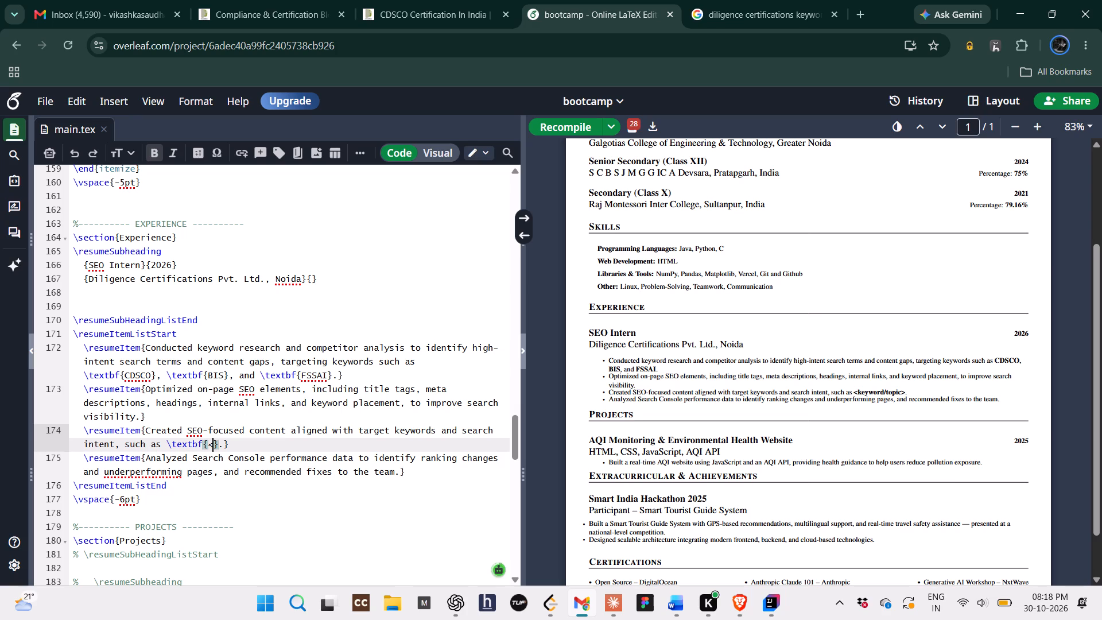
pyautogui.press('BackSpace')
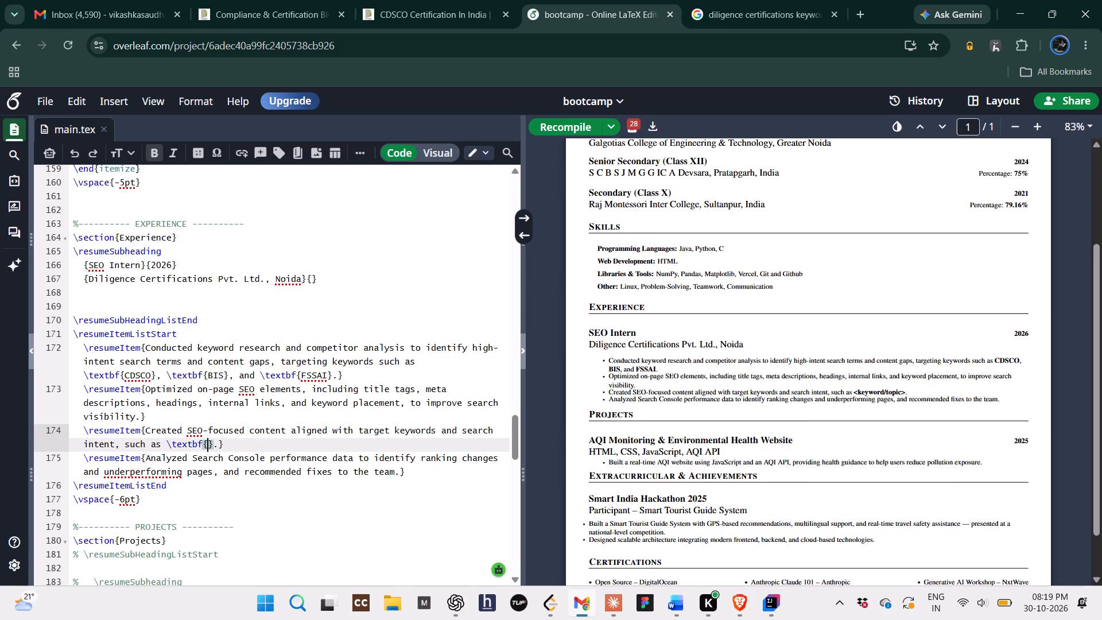
pyautogui.write('CDS')
pyautogui.write('CO')
pyautogui.press('space')
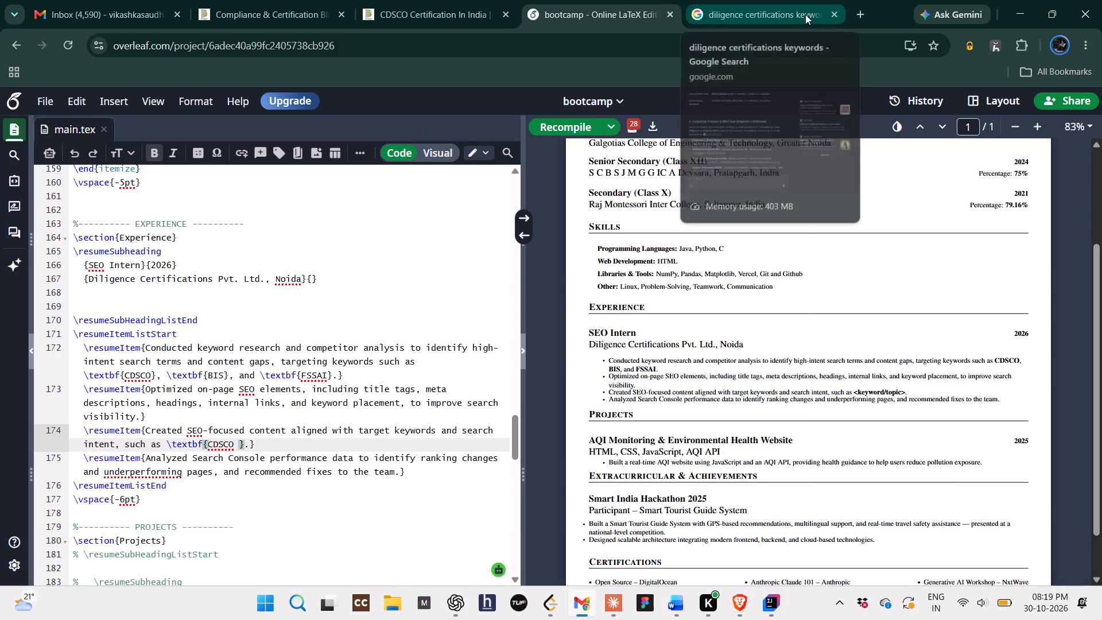
# Search Google in a new tab for the certification that applies to petrol and iron.
pyautogui.click(866, 6)
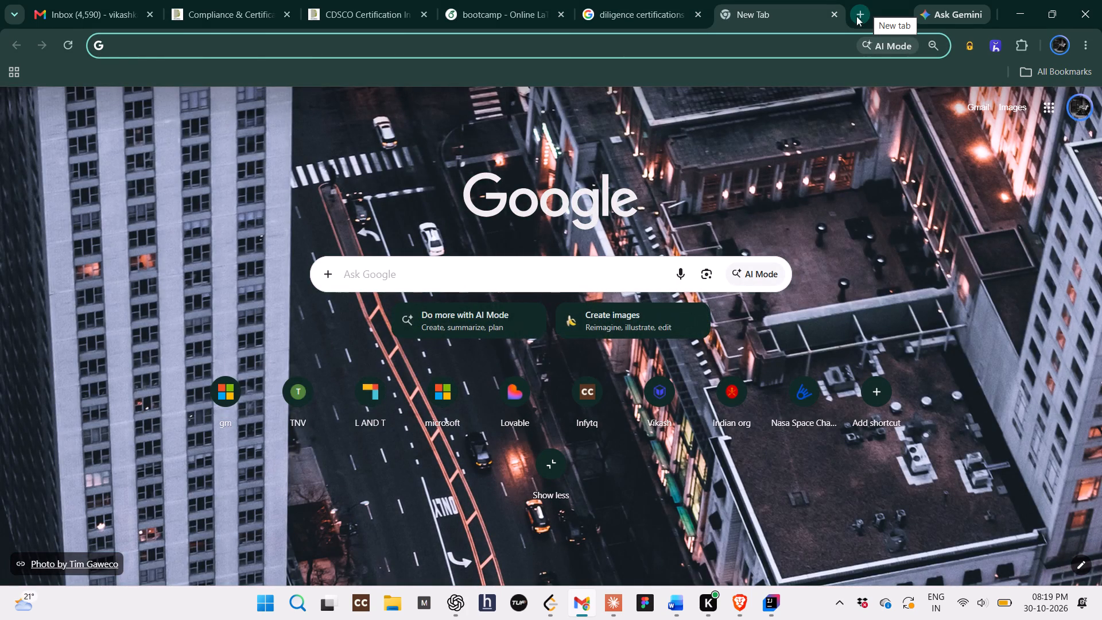
pyautogui.click(575, 278)
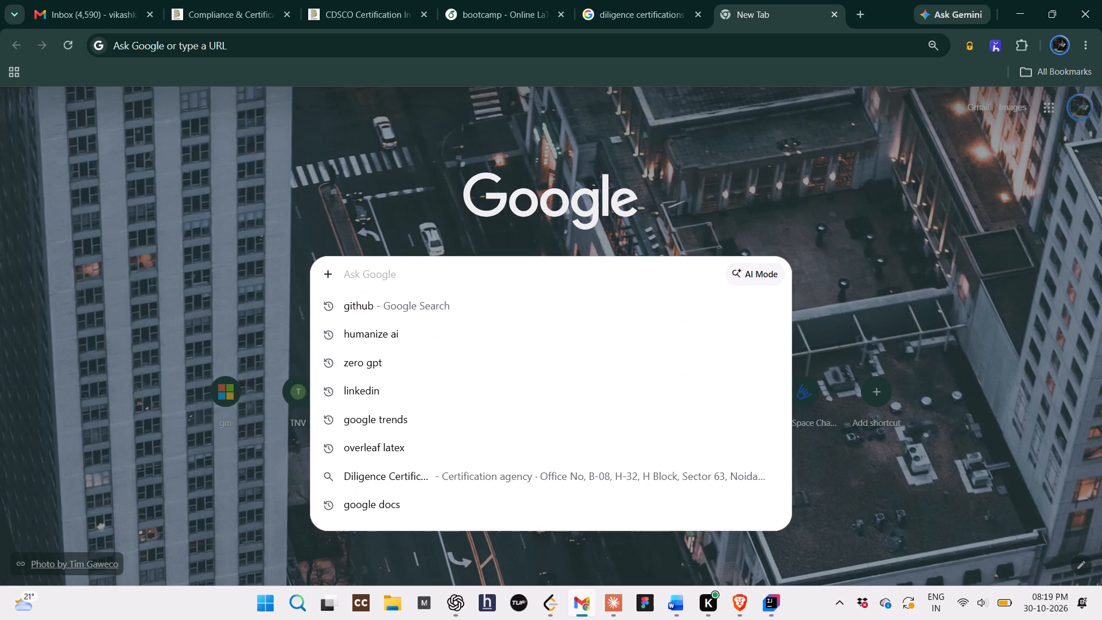
pyautogui.write('cer')
pyautogui.write('tification for petrool and iron')
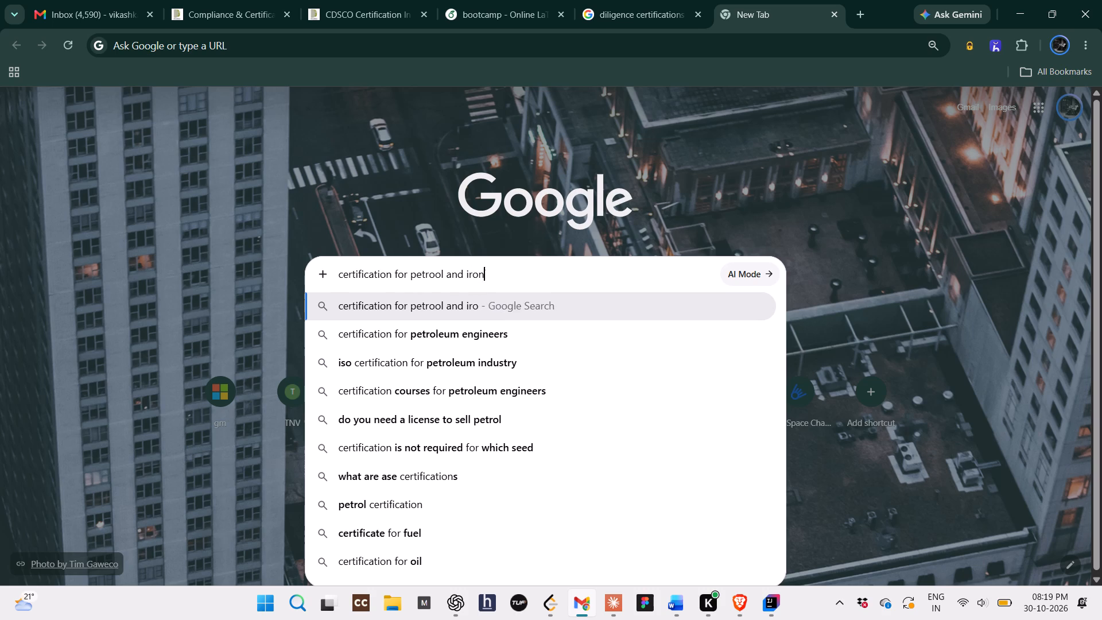
pyautogui.press('Return')
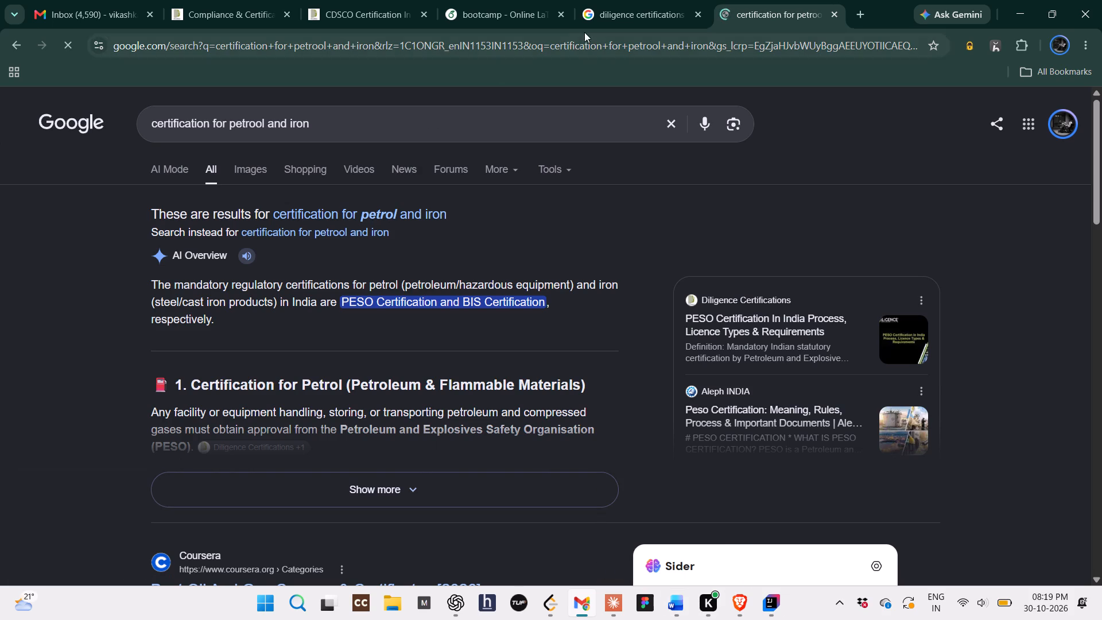
# Back in the résumé source, change the bold term in the SEO-focused content bullet to PESO Certification and recompile the PDF.
pyautogui.click(511, 22)
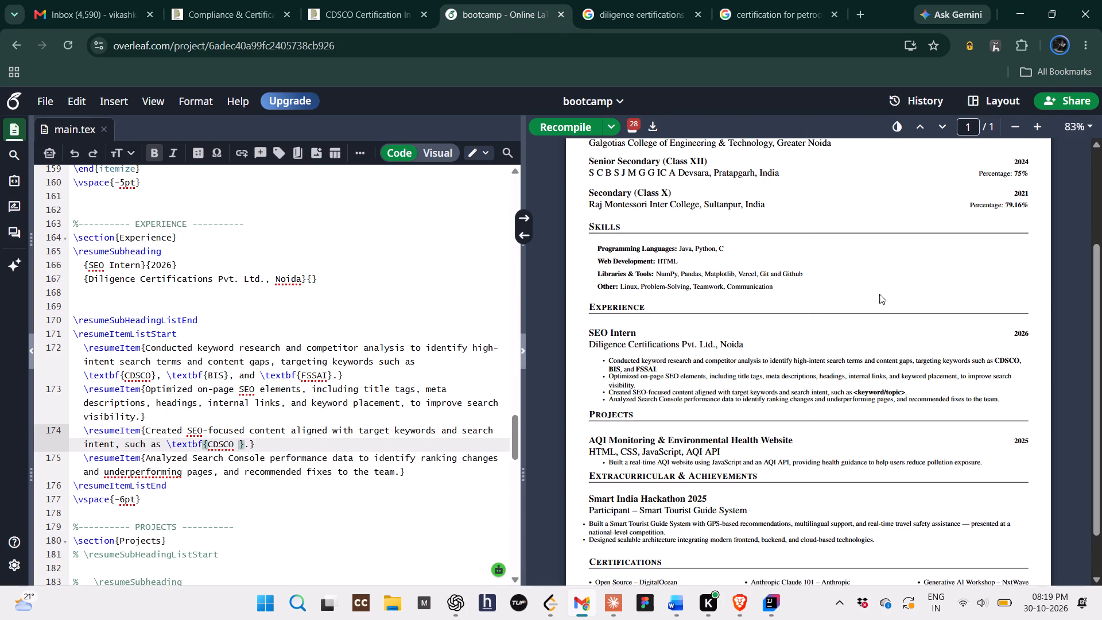
pyautogui.click(906, 394)
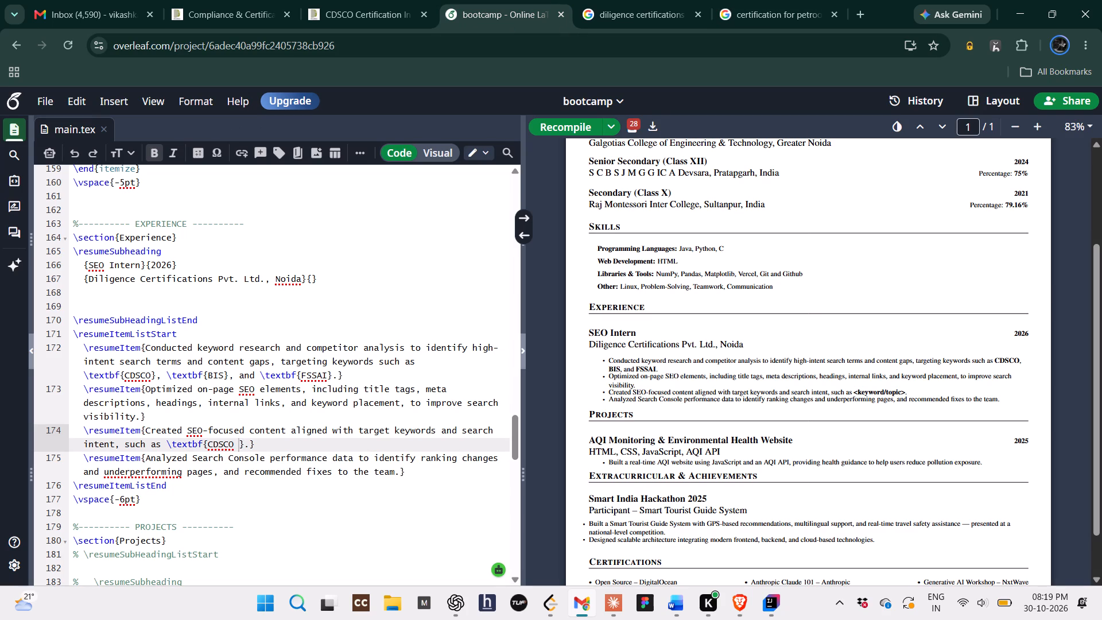
pyautogui.click(236, 443)
pyautogui.hotkey('ctrl', 'BackSpace')
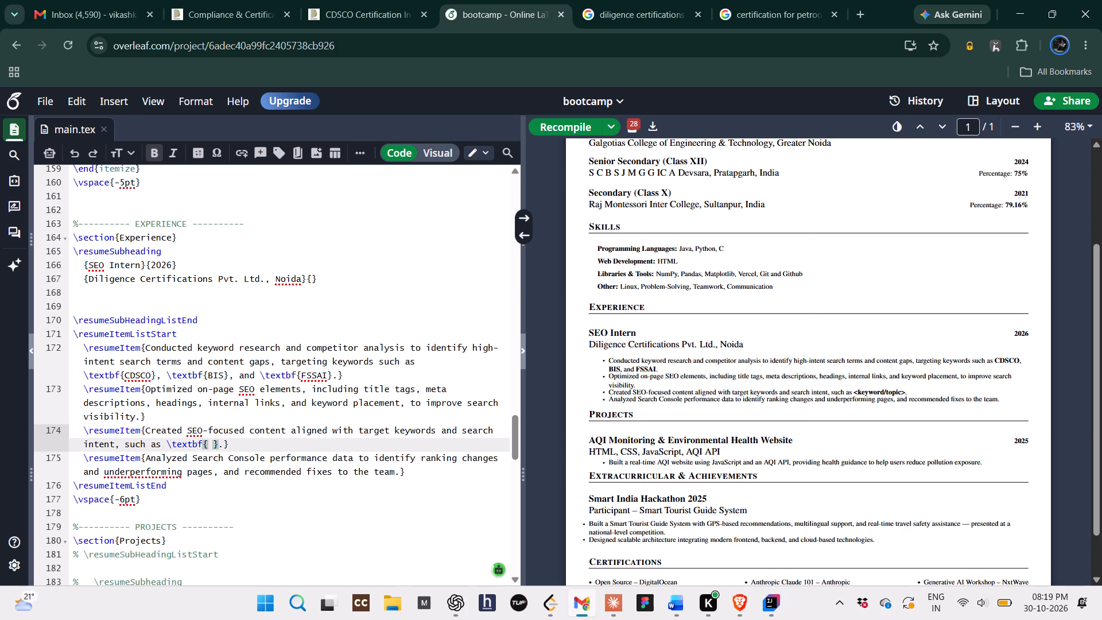
pyautogui.write('PESO Certificatoin')
pyautogui.press('BackSpace')
pyautogui.press('BackSpace')
pyautogui.press('BackSpace')
pyautogui.write('ion')
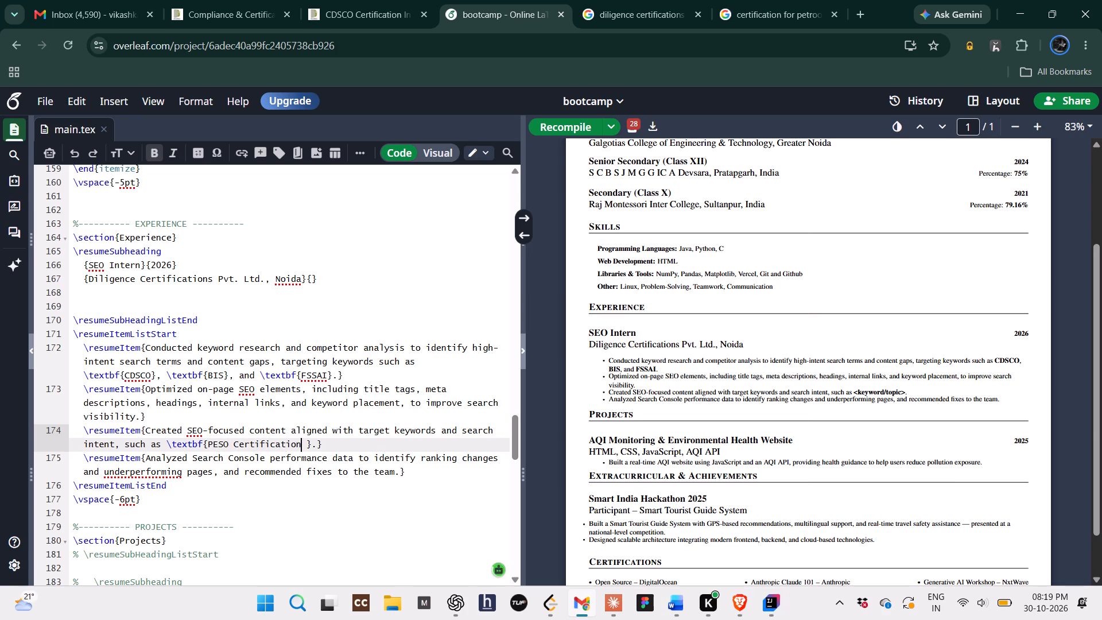
pyautogui.click(545, 133)
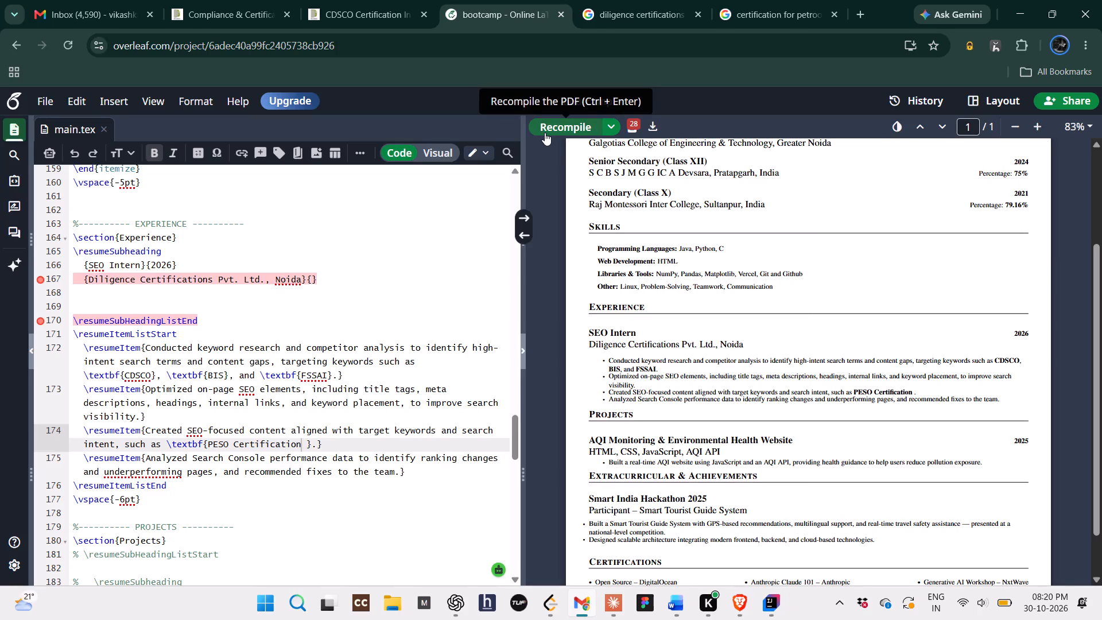
# Open the LeetCode profile linked in the résumé header and look over its solved problems, recent submissions and skills.
pyautogui.moveTo(1094, 344); pyautogui.dragTo(1092, 228)
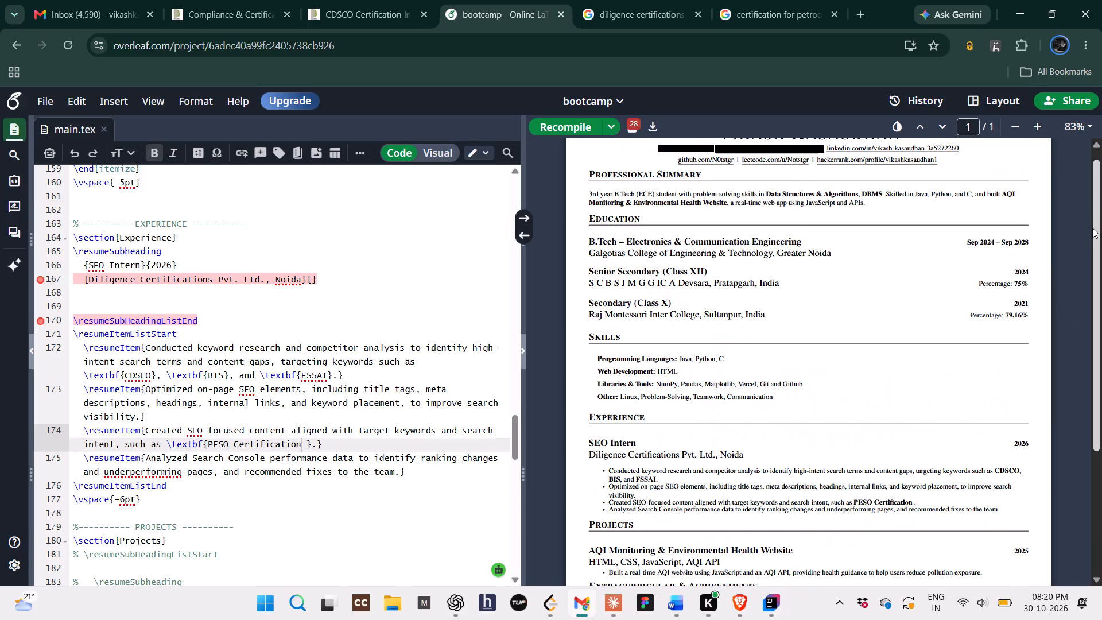
pyautogui.moveTo(1092, 228); pyautogui.dragTo(1092, 220)
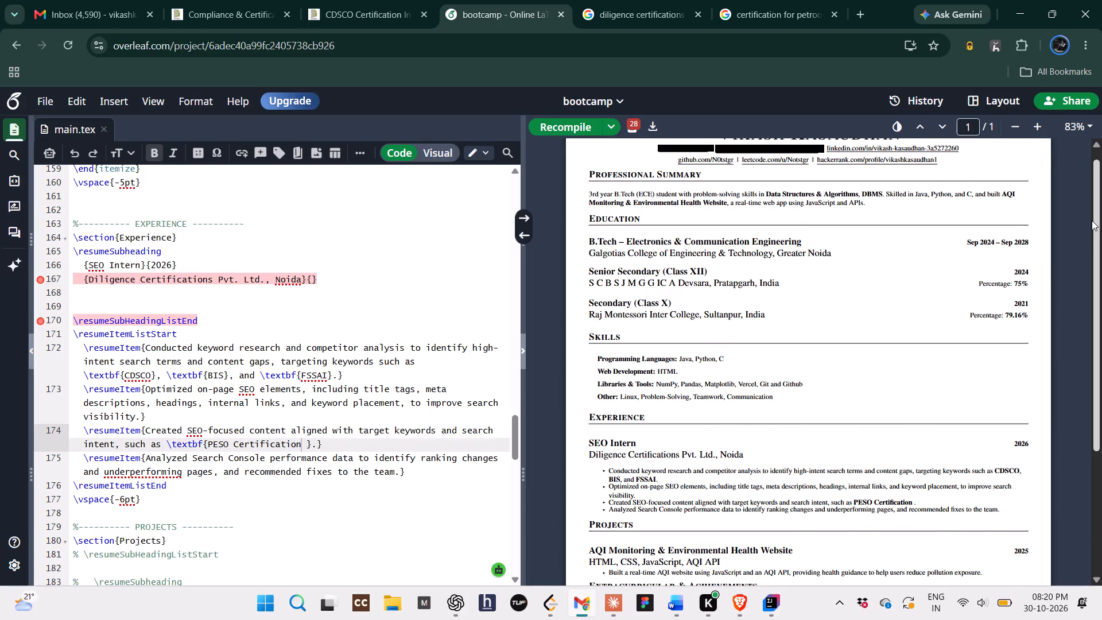
pyautogui.click(793, 193)
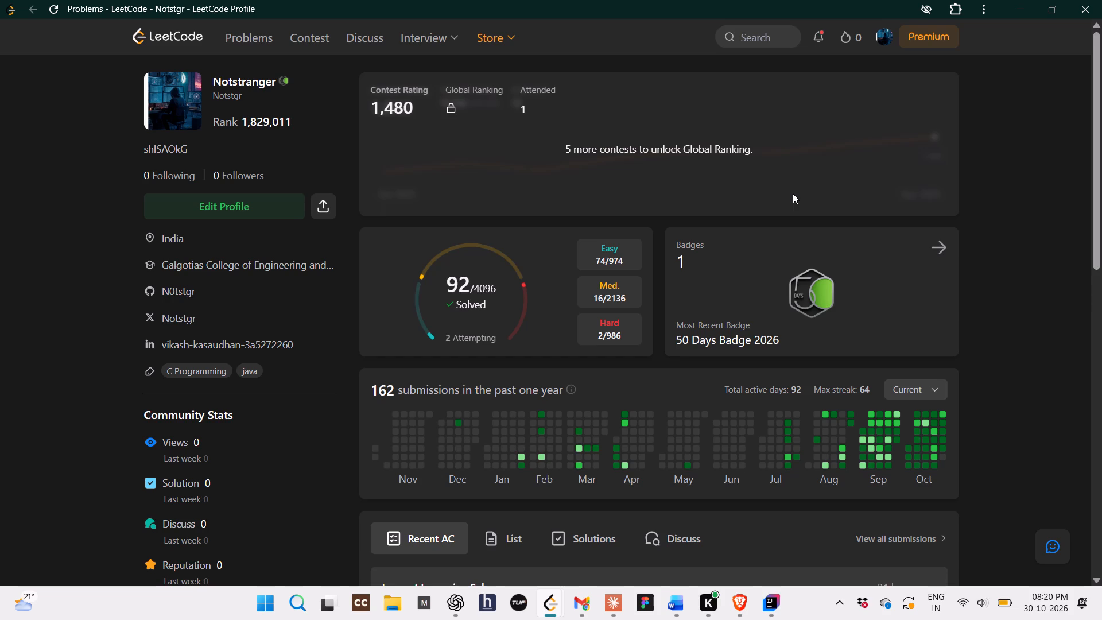
pyautogui.click(1099, 382)
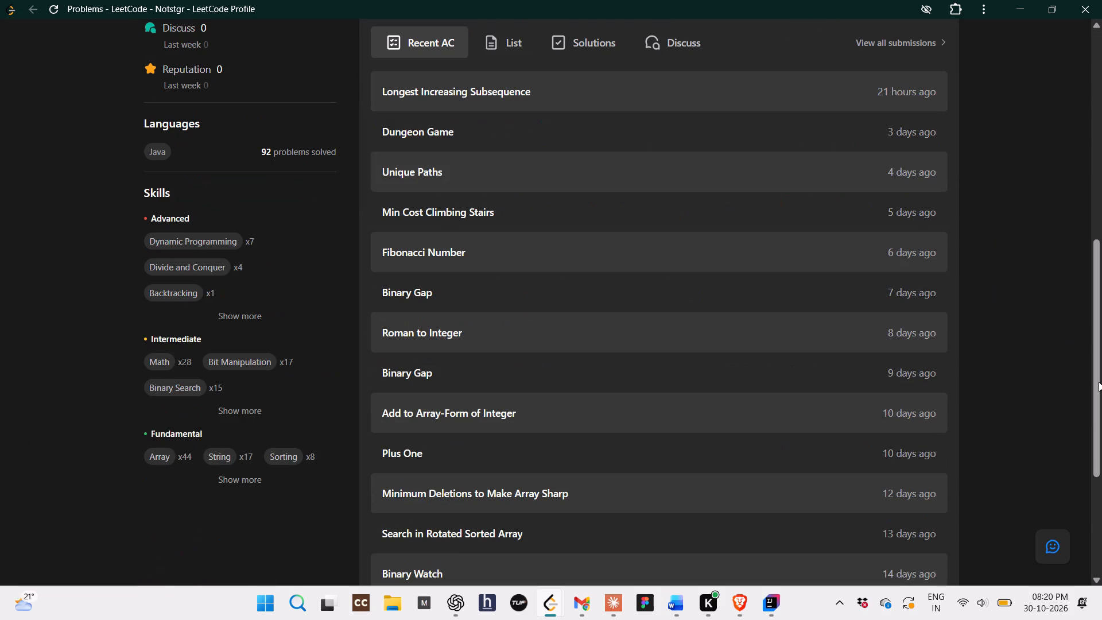
pyautogui.click(1099, 214)
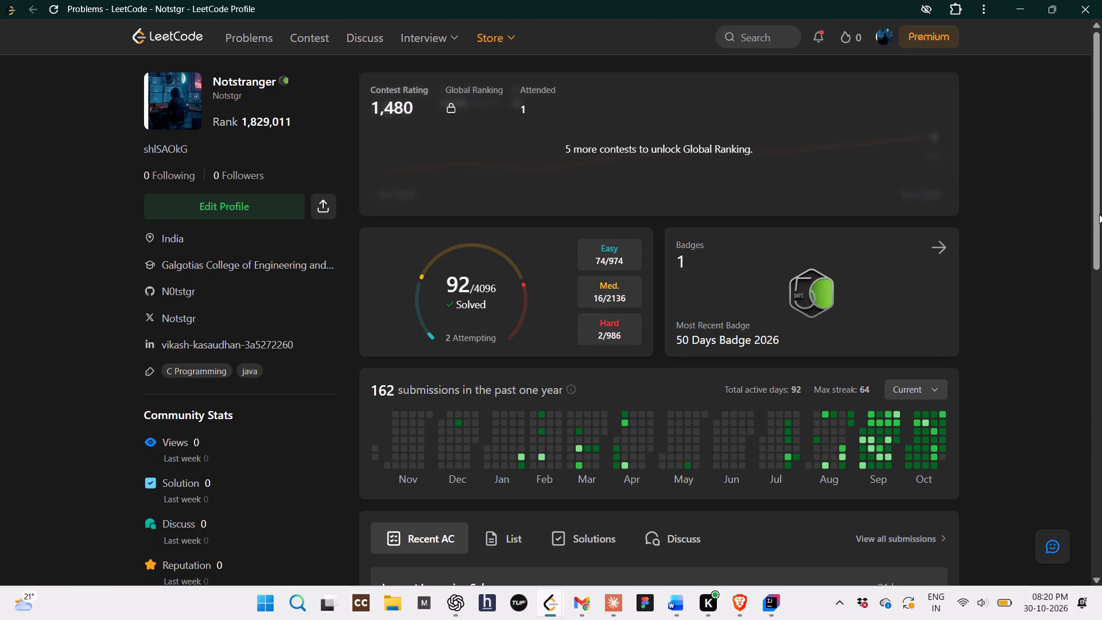
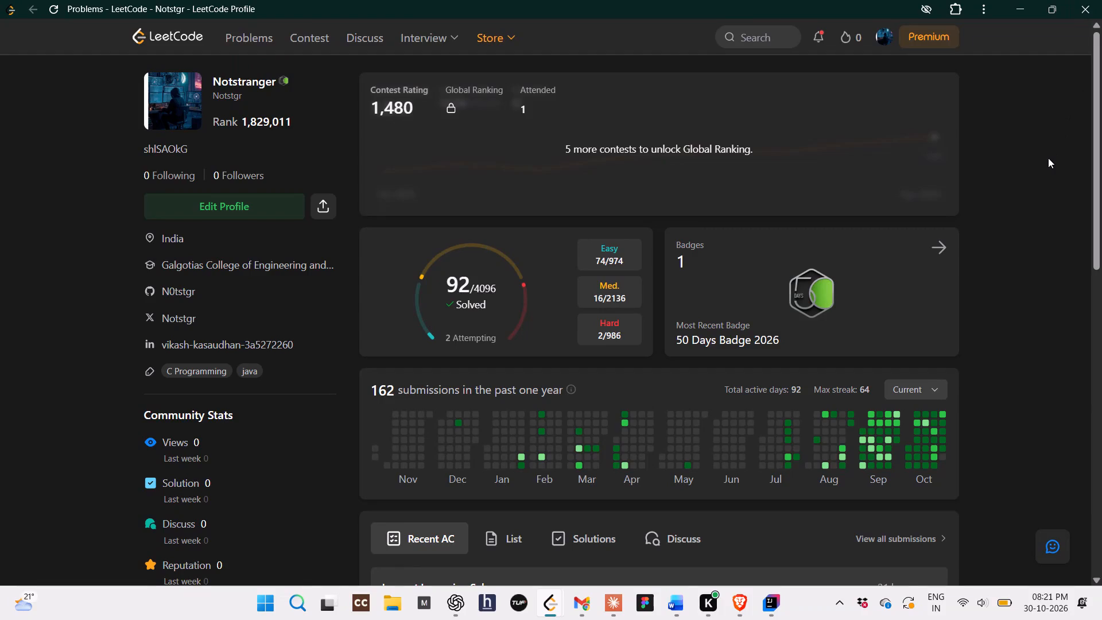
# Minimize the LeetCode profile window to return to the bootcamp résumé project in Overleaf.
pyautogui.click(1023, 13)
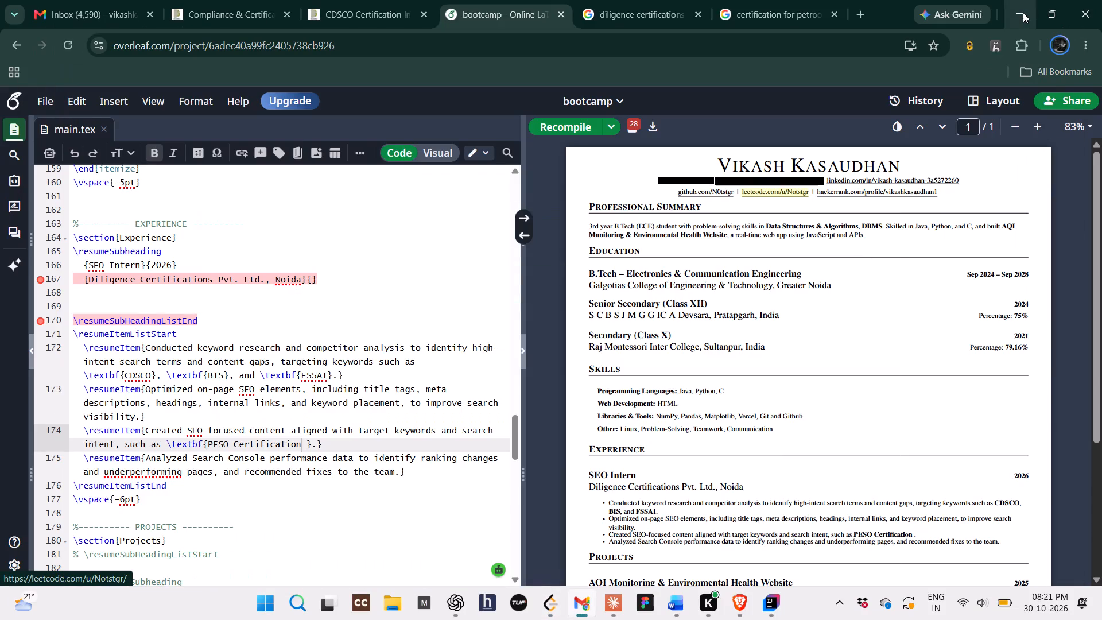
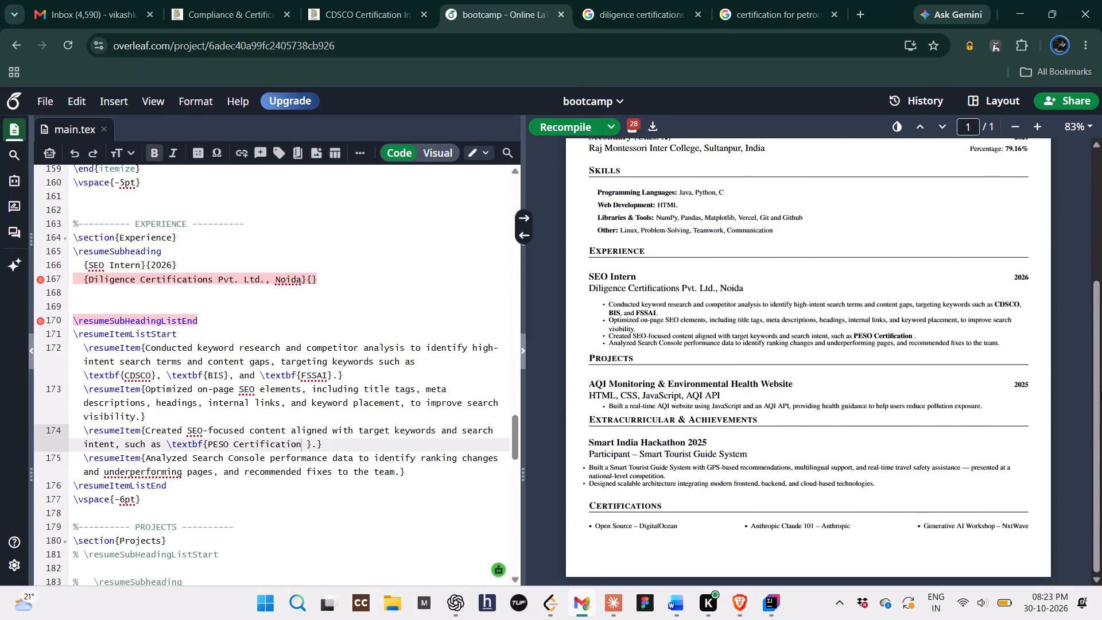
# Review the compiled résumé preview from the Certifications section back up to the header with the profile links.
pyautogui.moveTo(1099, 389); pyautogui.dragTo(1101, 370)
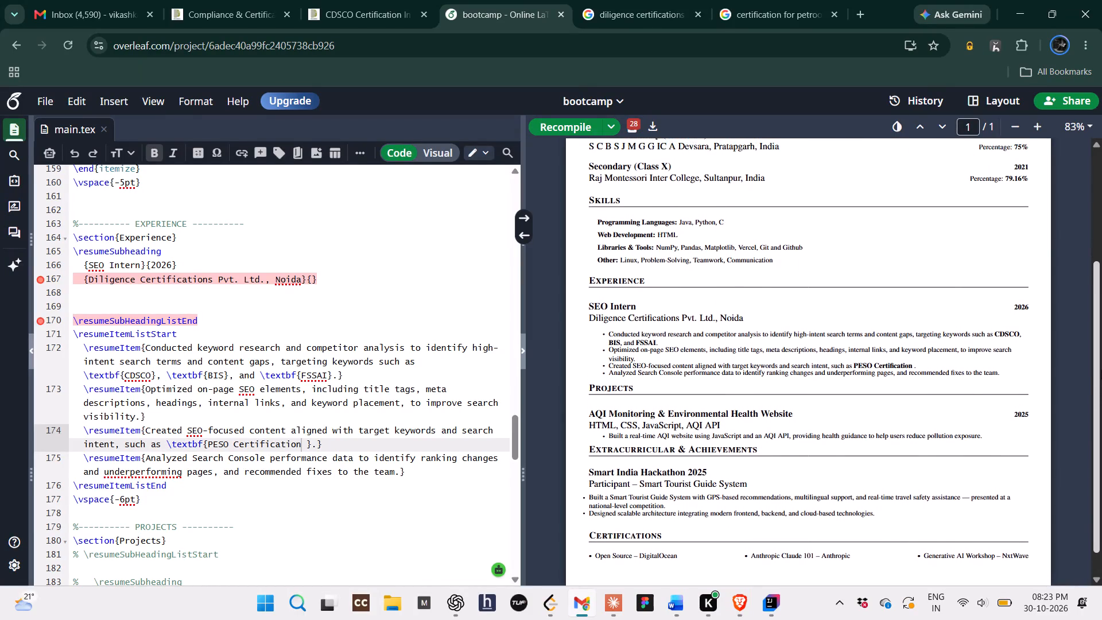
pyautogui.moveTo(1101, 370); pyautogui.dragTo(1100, 398)
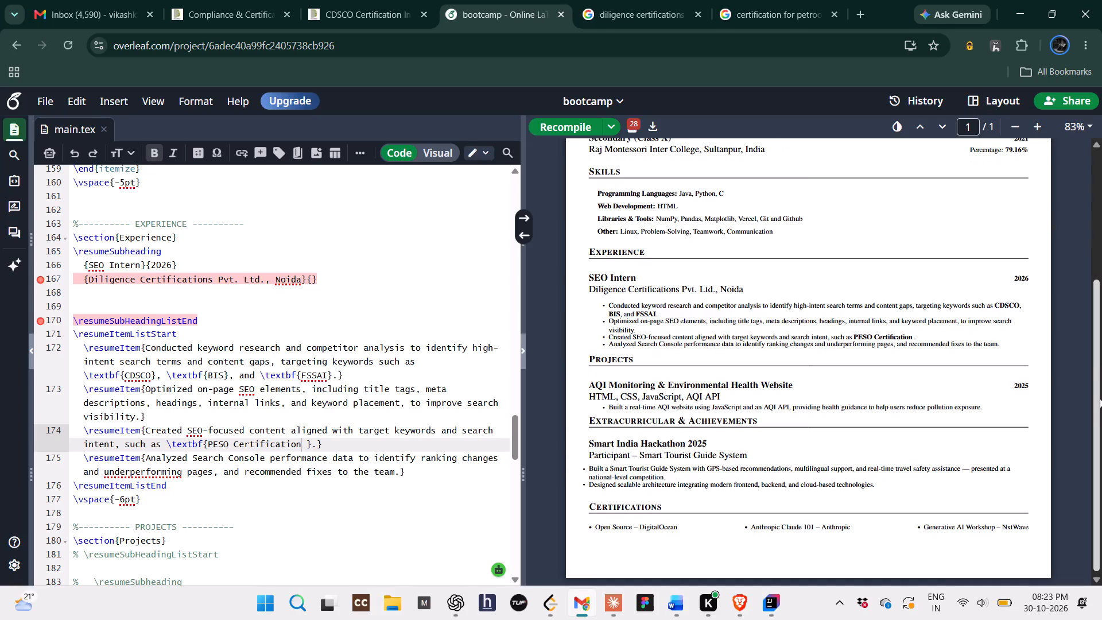
pyautogui.moveTo(1100, 398); pyautogui.dragTo(1101, 394)
pyautogui.moveTo(1101, 394); pyautogui.dragTo(1101, 380)
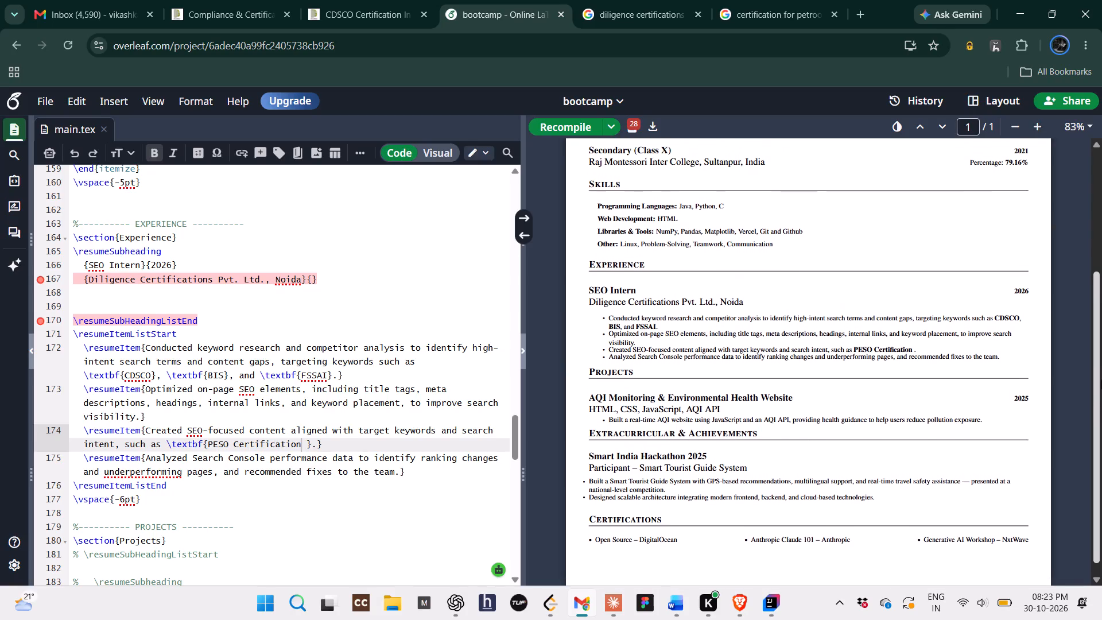
pyautogui.moveTo(1101, 380); pyautogui.dragTo(1086, 287)
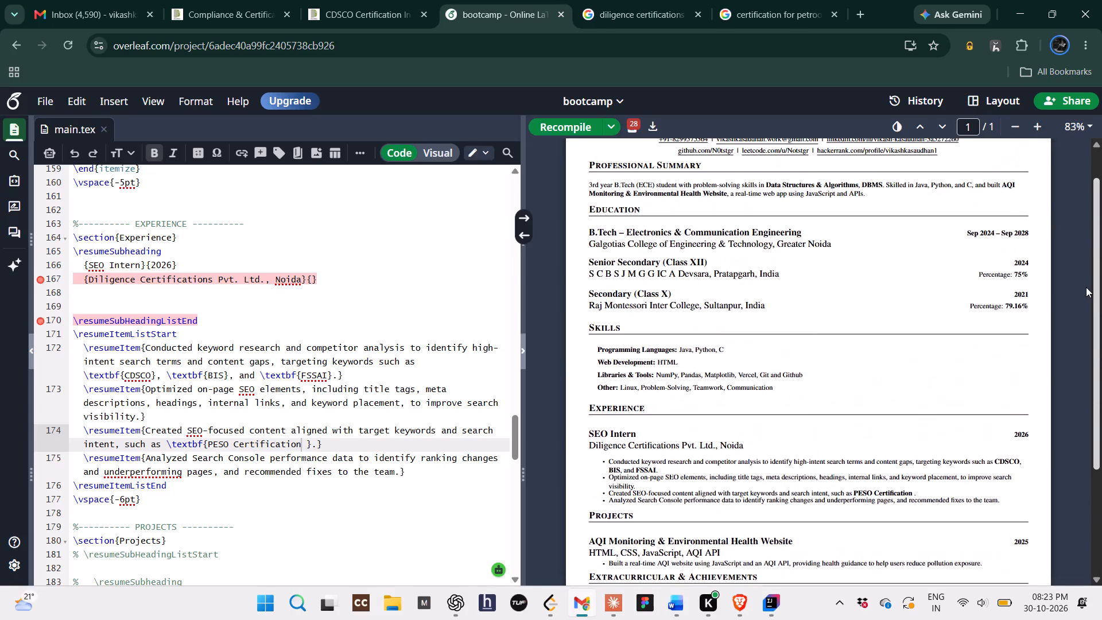
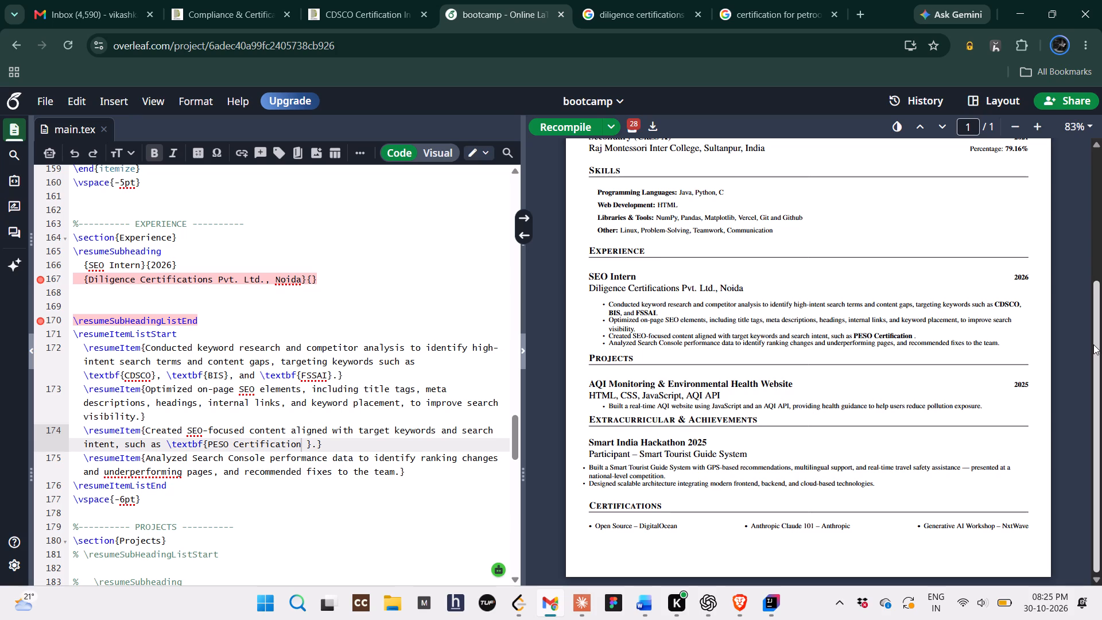
# Review the compiled résumé preview in full, from the header with the profile links down to the Certifications section.
pyautogui.click(1093, 344)
pyautogui.moveTo(1095, 347); pyautogui.dragTo(1095, 274)
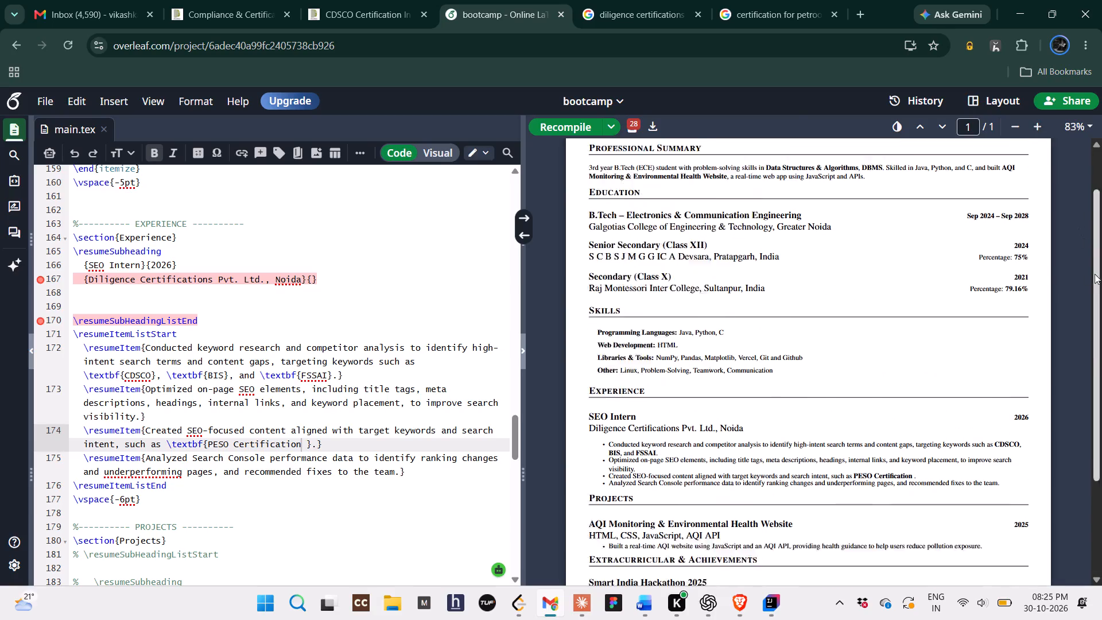
pyautogui.moveTo(1095, 274); pyautogui.dragTo(1090, 192)
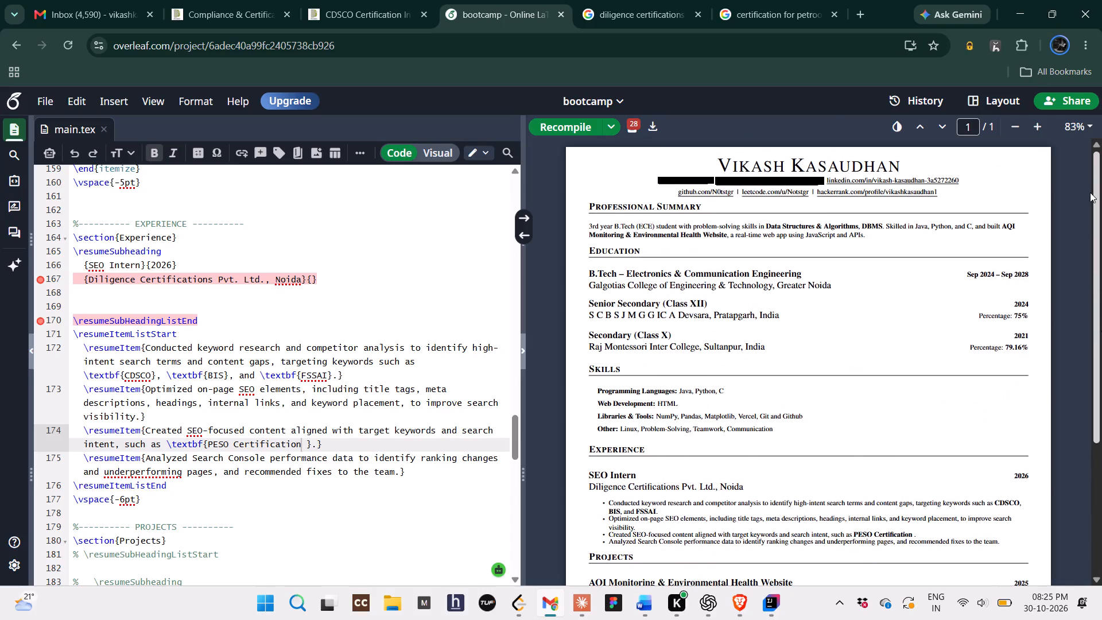
pyautogui.moveTo(1090, 192); pyautogui.dragTo(1101, 371)
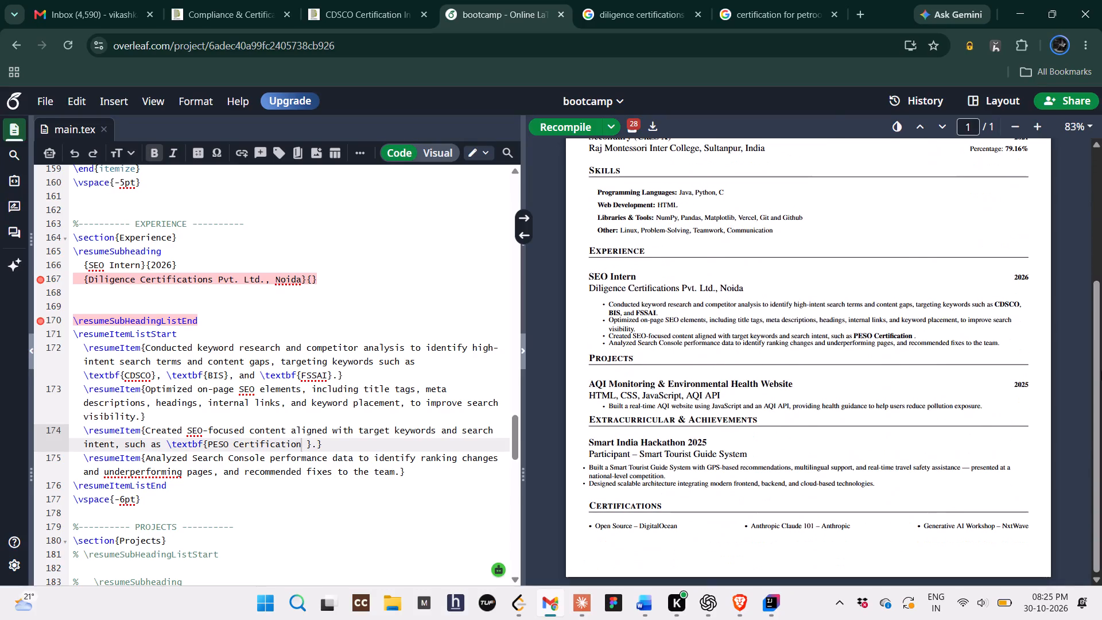
pyautogui.moveTo(1100, 360); pyautogui.dragTo(1077, 216)
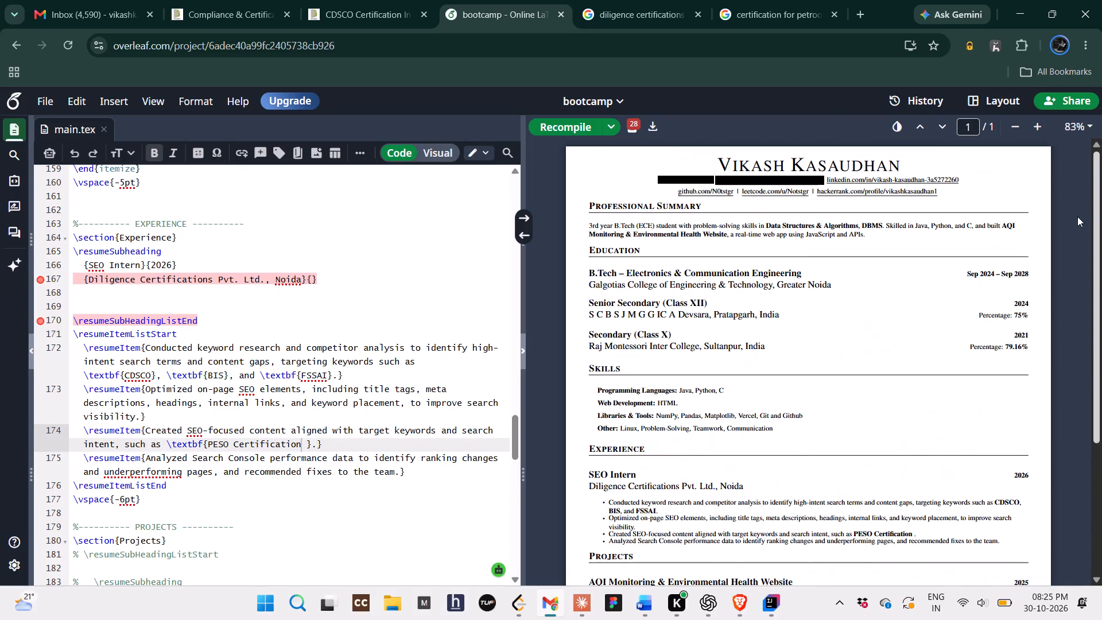
pyautogui.moveTo(1077, 216); pyautogui.dragTo(1101, 371)
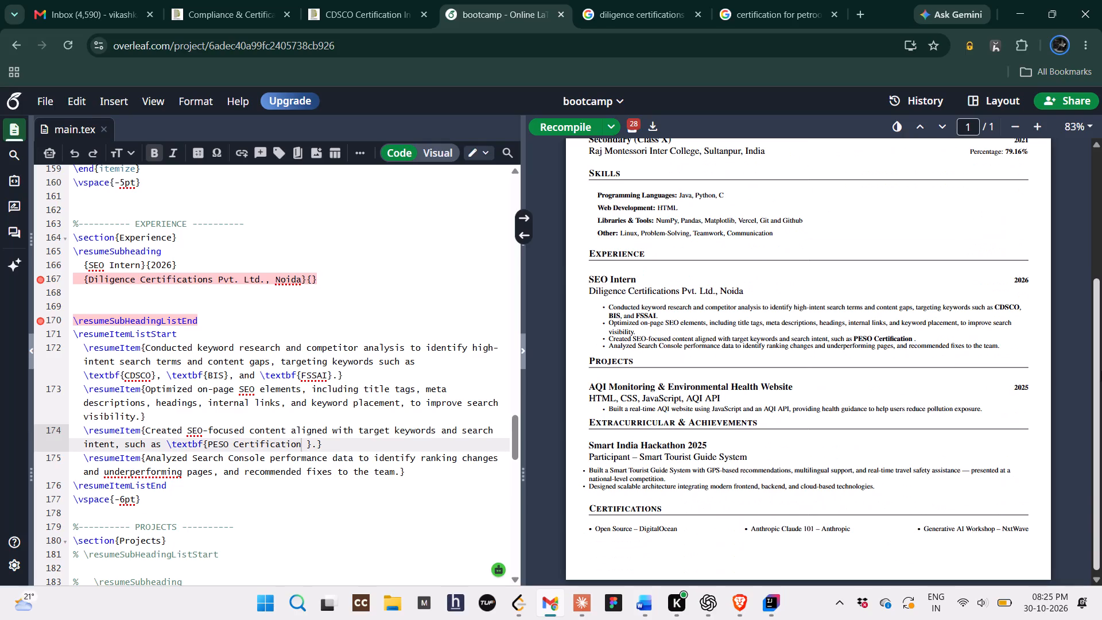
pyautogui.moveTo(1101, 371); pyautogui.dragTo(1085, 216)
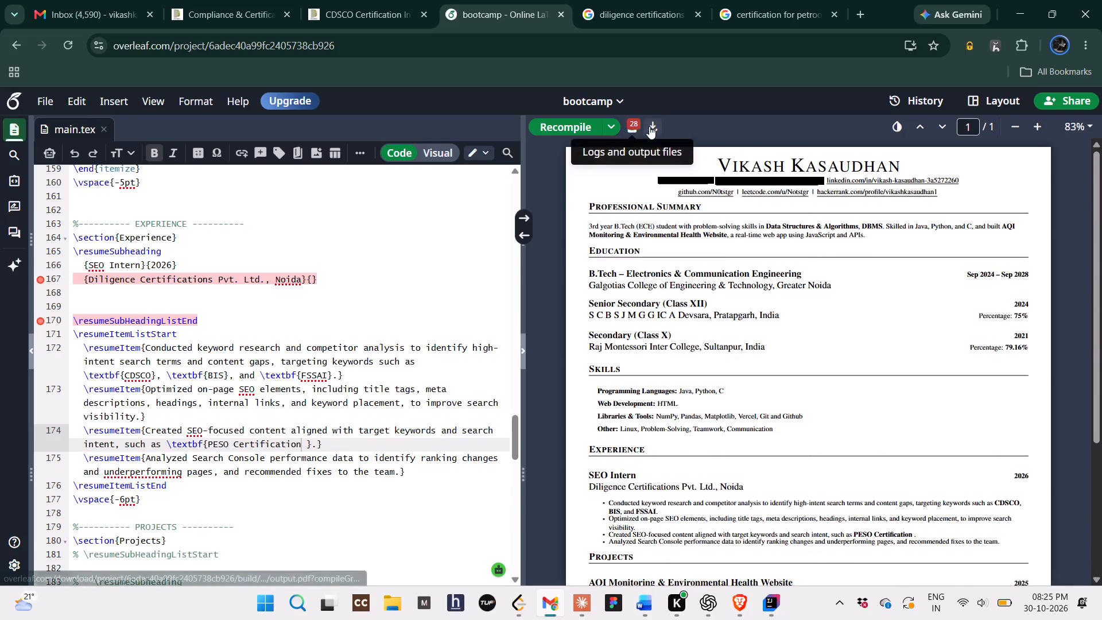
# Download the compiled bootcamp résumé as a PDF.
pyautogui.click(649, 126)
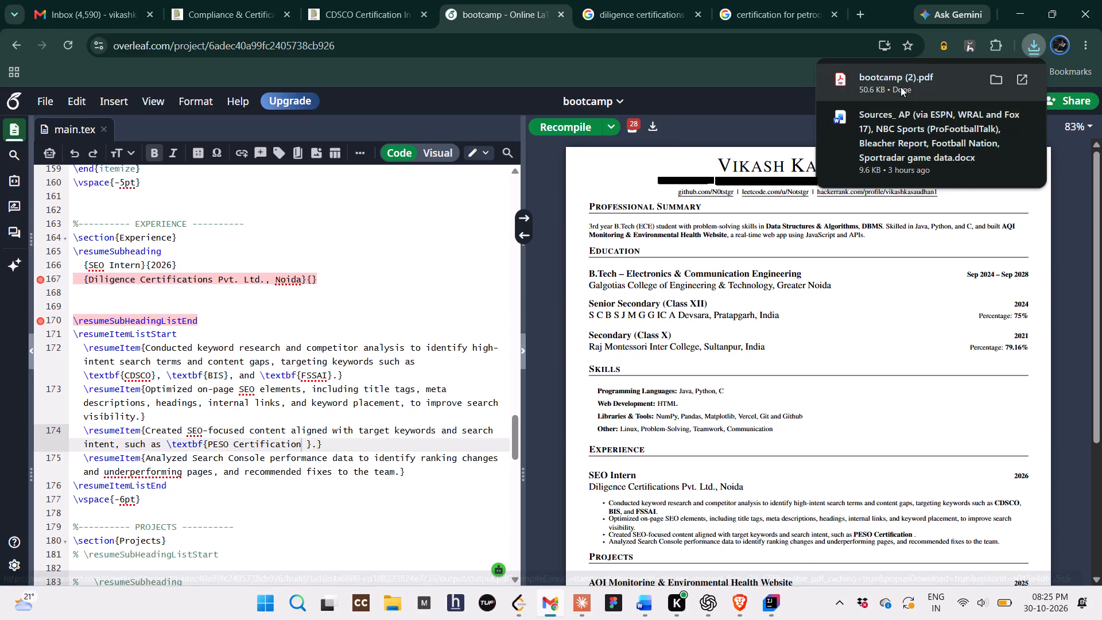
# Open the downloaded bootcamp (2).pdf and check its page from the header down to the Certifications section.
pyautogui.click(901, 87)
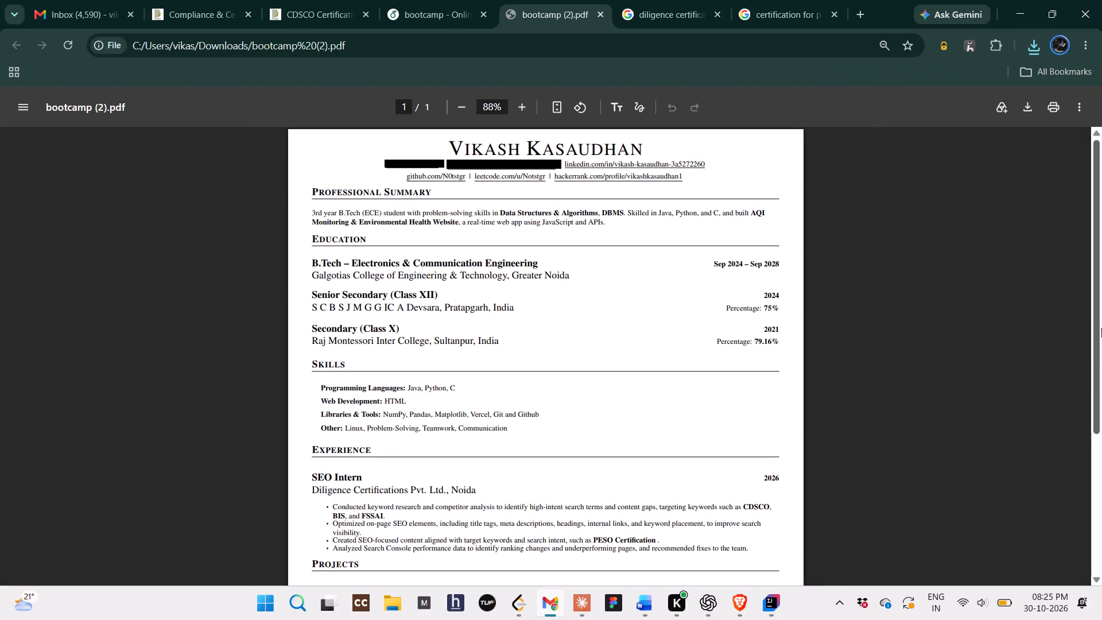
pyautogui.moveTo(1097, 287); pyautogui.dragTo(1100, 320)
pyautogui.moveTo(1100, 320); pyautogui.dragTo(1100, 406)
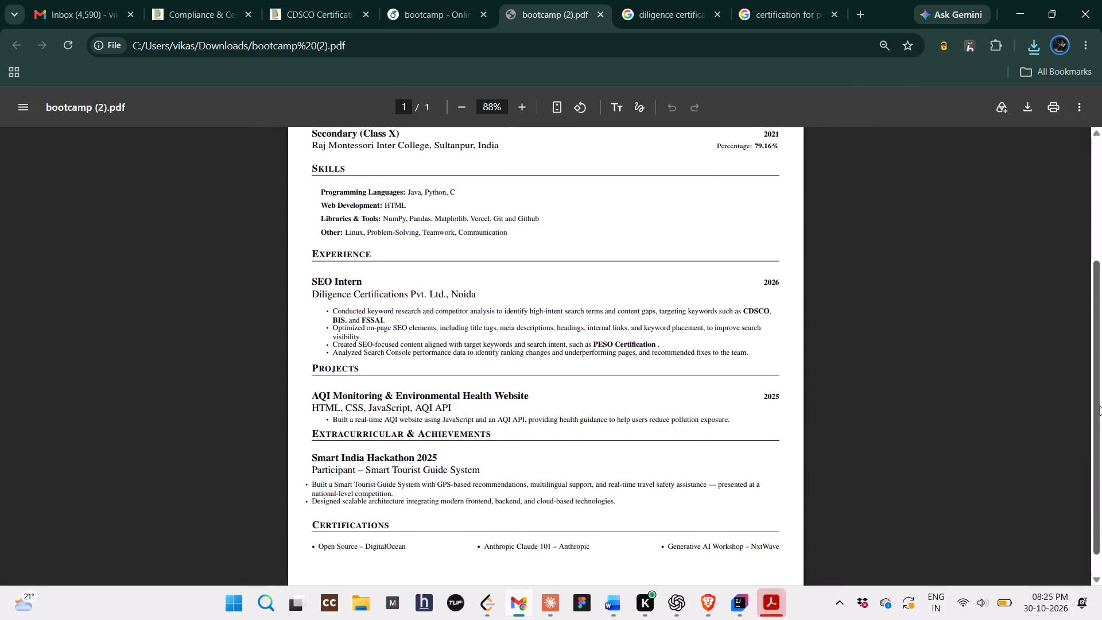
pyautogui.moveTo(1100, 406); pyautogui.dragTo(1099, 462)
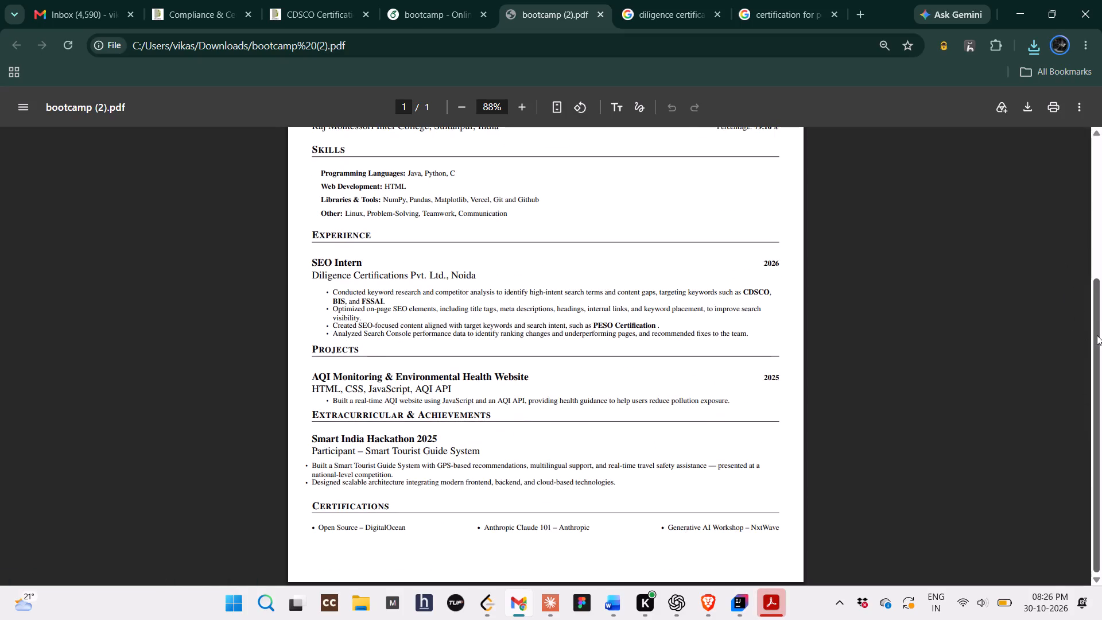
pyautogui.moveTo(1097, 335); pyautogui.dragTo(1093, 180)
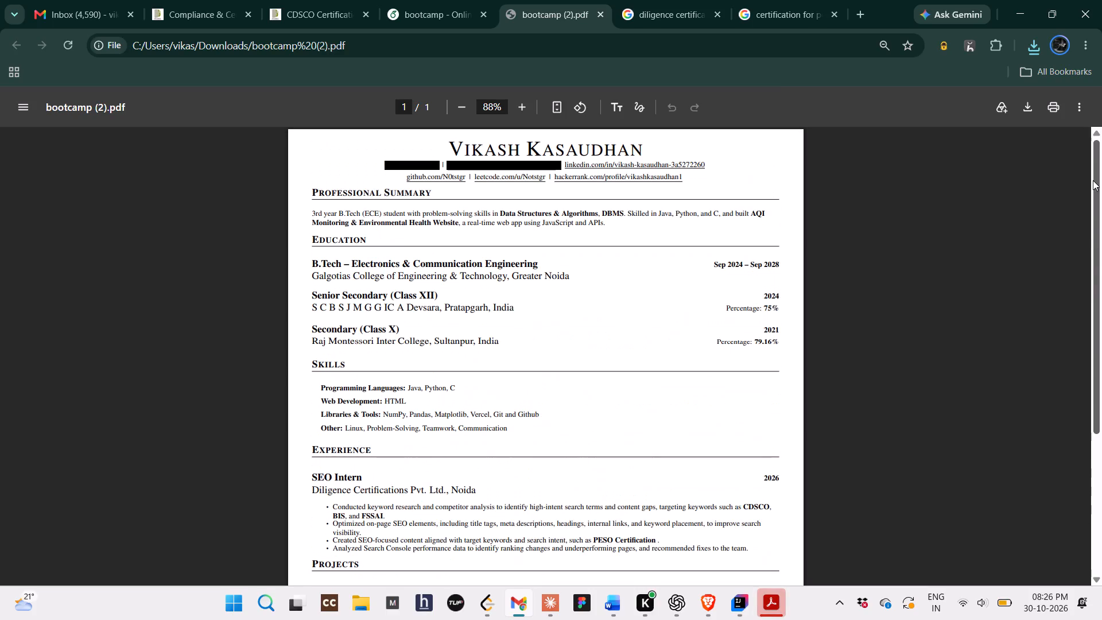